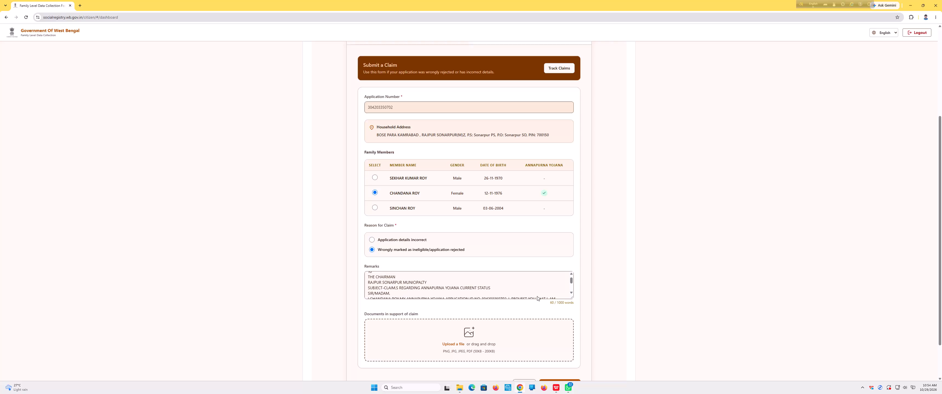
Delete the sentence "PLEASE SOLVE AND TAKE ACTION AS SOON AS POSSIBLE." above THANKING YOU in the claim remarks.
key(Up)
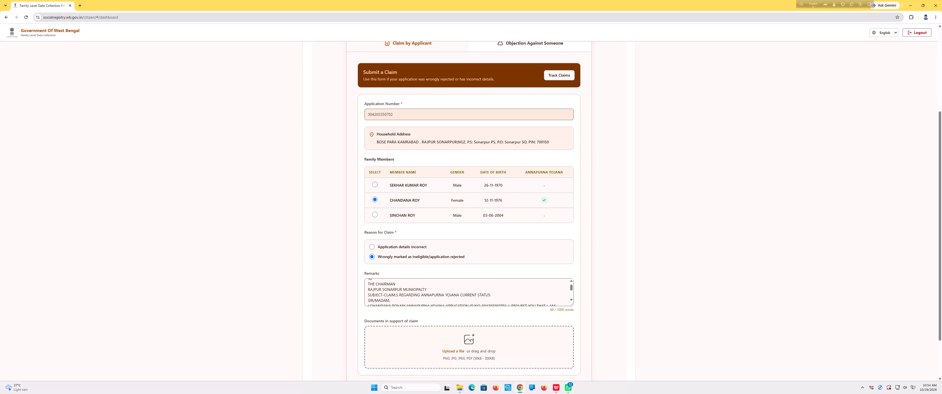
key(Down)
key(Down)
key(Down)
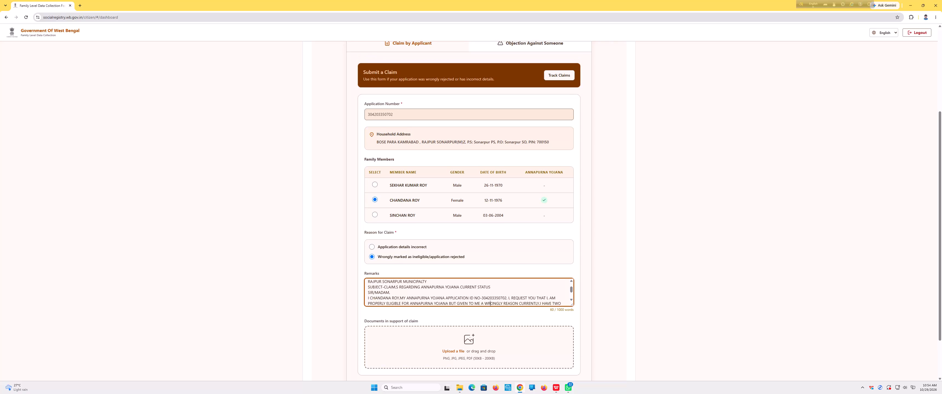
key(Down)
key(Down)
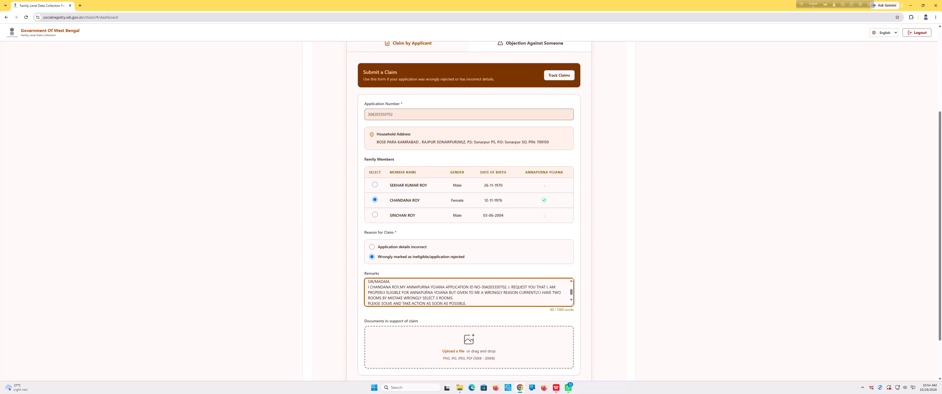
key(Down)
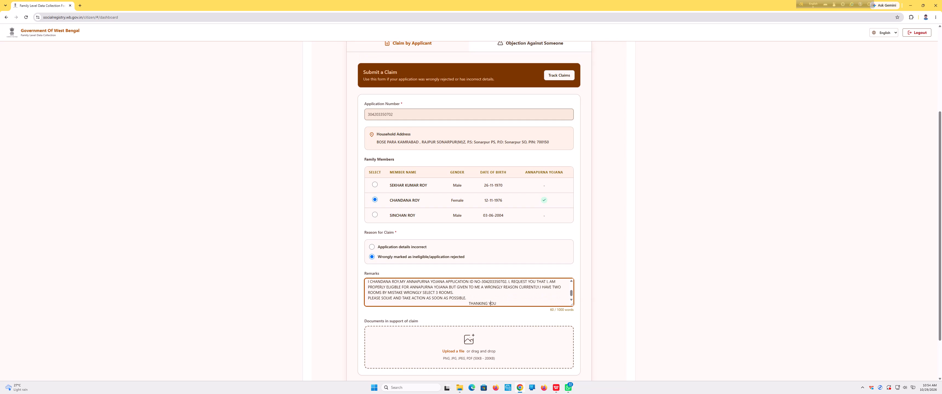
key(Up)
key(Left)
key(BackSpace)
key(BackSpace)
key(BackSpace)
key(BackSpace)
key(BackSpace)
key(BackSpace)
key(BackSpace)
key(BackSpace)
key(BackSpace)
key(BackSpace)
key(BackSpace)
key(BackSpace)
key(BackSpace)
key(BackSpace)
key(BackSpace)
key(BackSpace)
key(BackSpace)
key(BackSpace)
key(BackSpace)
key(BackSpace)
key(BackSpace)
key(BackSpace)
key(BackSpace)
key(BackSpace)
key(BackSpace)
key(BackSpace)
key(BackSpace)
key(BackSpace)
key(BackSpace)
key(BackSpace)
key(BackSpace)
key(BackSpace)
key(BackSpace)
key(BackSpace)
key(BackSpace)
key(BackSpace)
key(BackSpace)
key(BackSpace)
key(BackSpace)
key(BackSpace)
key(BackSpace)
key(BackSpace)
key(BackSpace)
Write "I, THEREFORE REQUEST YOU TO TAKE PROPERACTIONS AS QUICK AS POSSIBE" on the empty line above THANKING YOU in the remarks.
key(i)
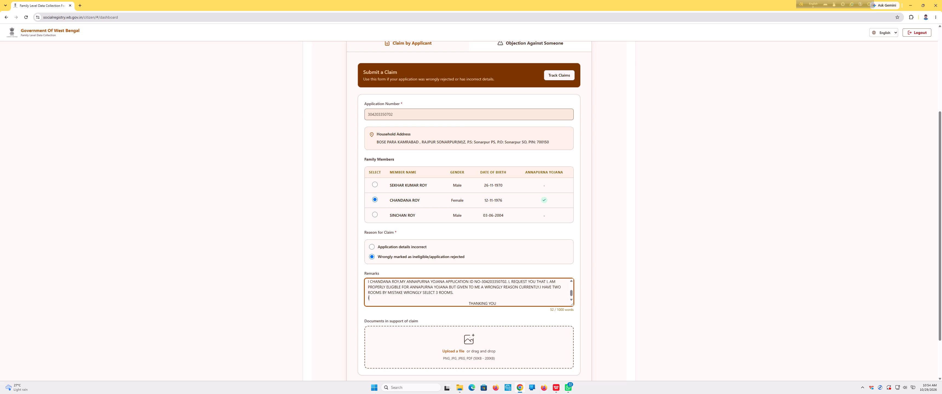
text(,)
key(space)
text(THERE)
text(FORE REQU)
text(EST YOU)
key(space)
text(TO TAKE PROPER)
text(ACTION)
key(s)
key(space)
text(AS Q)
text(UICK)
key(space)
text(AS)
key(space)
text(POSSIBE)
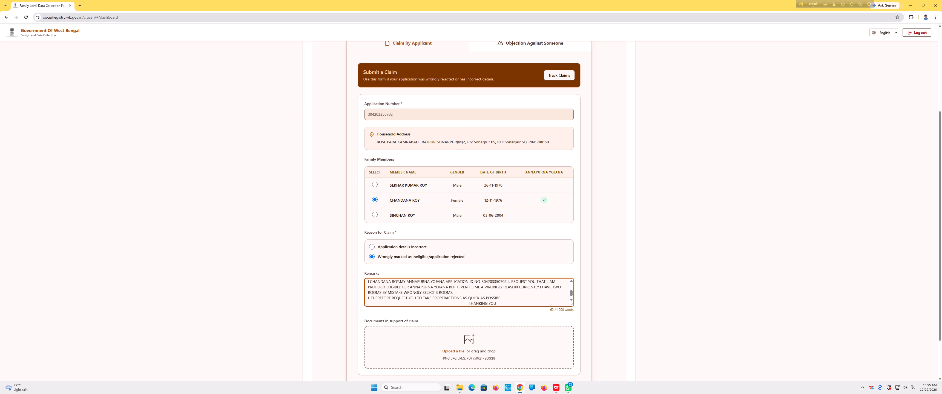
Insert the missing space between PROPER and ACTIONS in the closing request of the remarks.
click(446, 297)
key(space)
Add a period at the end of the closing request sentence above THANKING YOU in the claim remarks.
scroll(447, 288, up, 1)
scroll(447, 288, down, 1)
click(504, 297)
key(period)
Restore the browser to a smaller window and minimize the ANNAPURNA.docx document window to expose the desktop files.
click(921, 9)
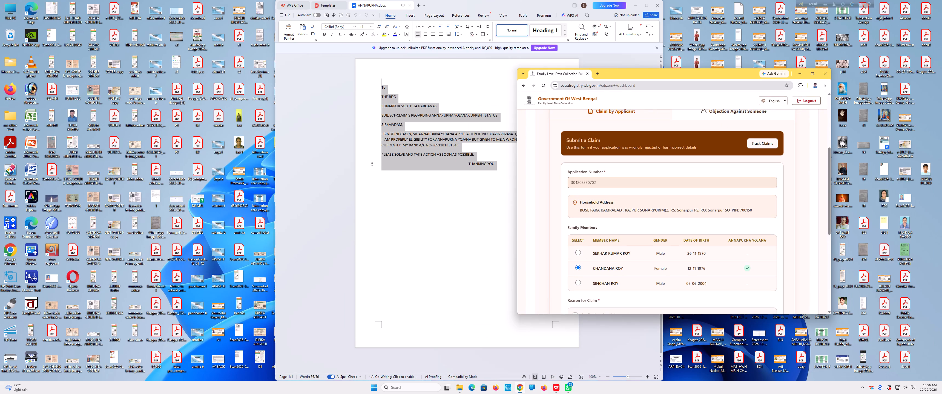
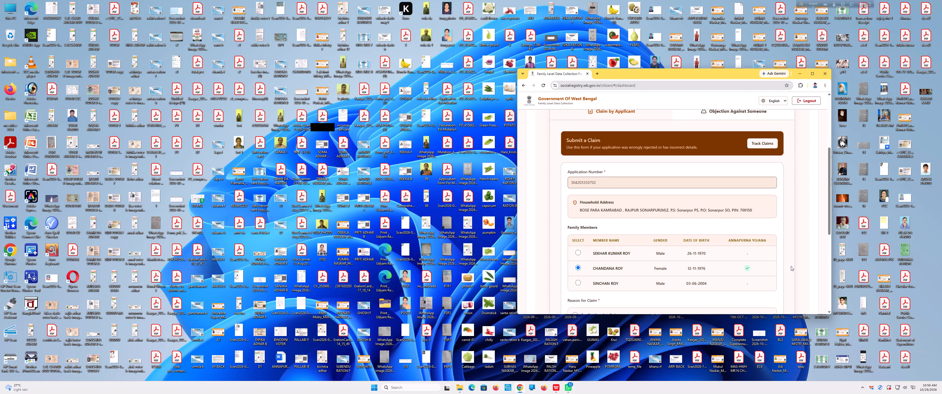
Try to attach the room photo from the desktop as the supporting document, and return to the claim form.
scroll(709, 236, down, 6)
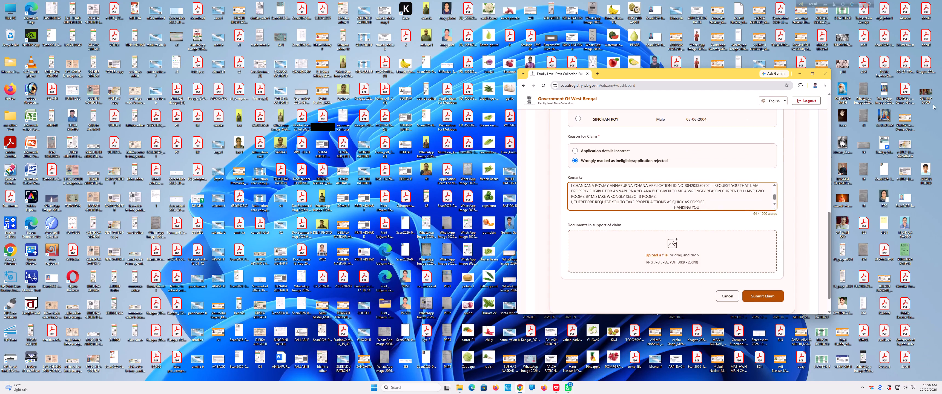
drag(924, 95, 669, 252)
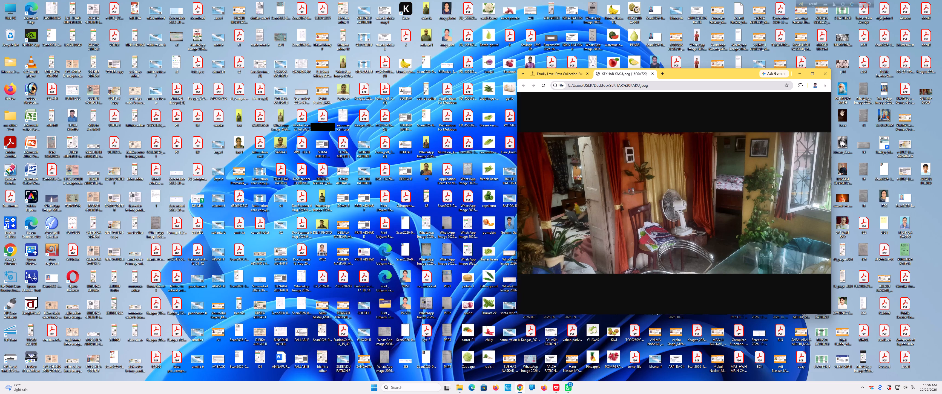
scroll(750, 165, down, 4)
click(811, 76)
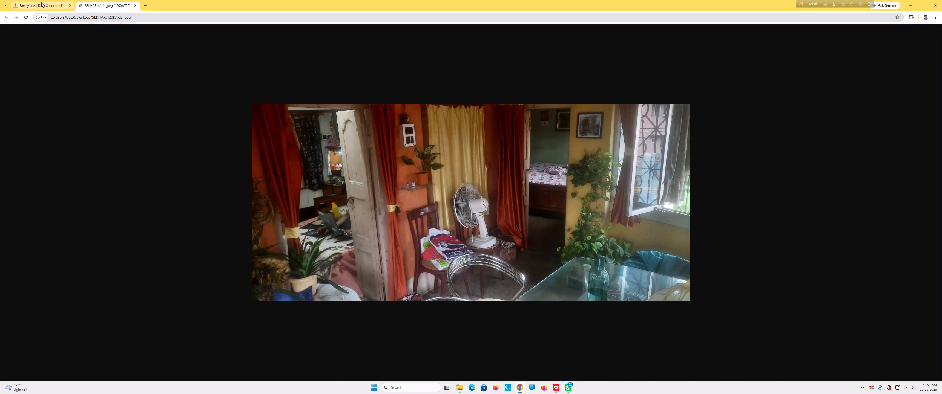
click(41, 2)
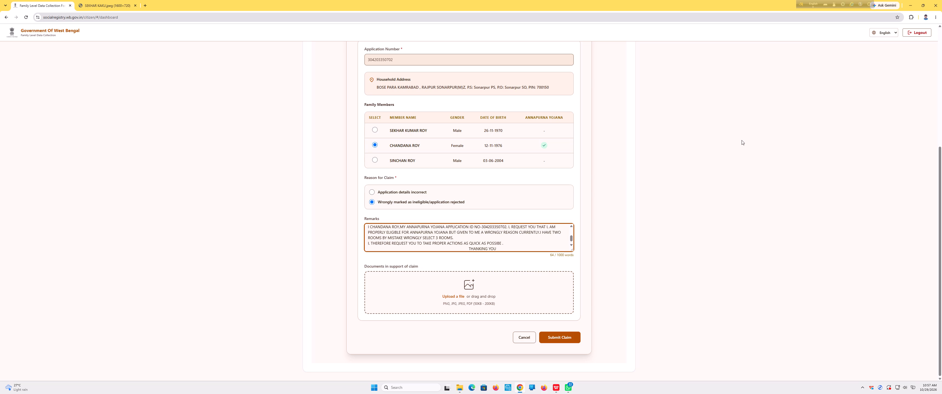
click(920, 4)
Bring up the file options for the room photo on the desktop.
right_click(920, 101)
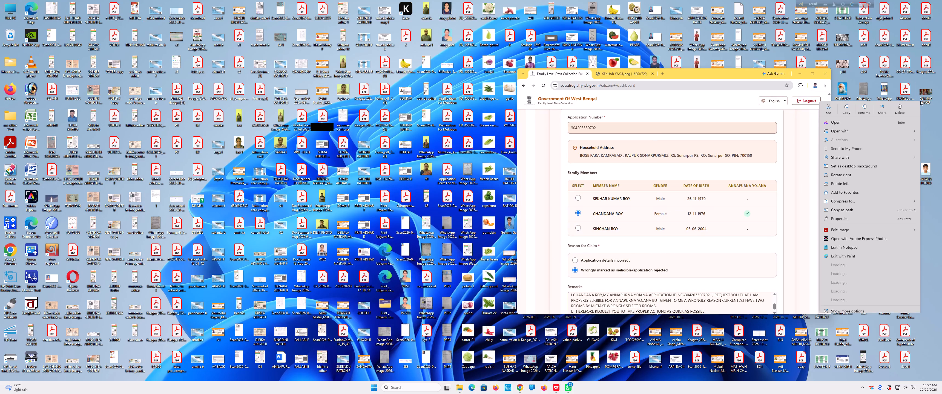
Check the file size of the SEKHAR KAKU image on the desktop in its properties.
click(870, 220)
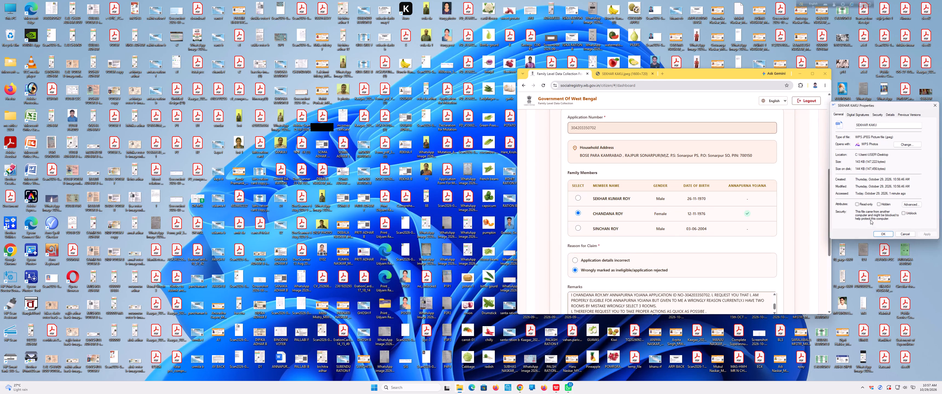
scroll(717, 234, down, 5)
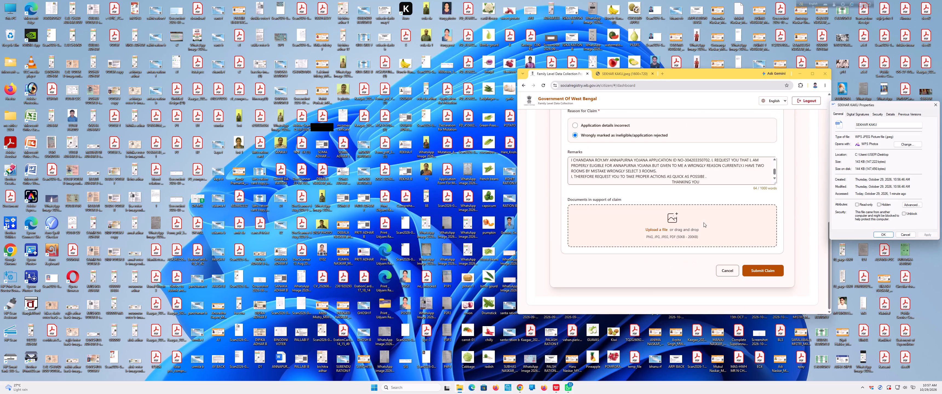
click(901, 234)
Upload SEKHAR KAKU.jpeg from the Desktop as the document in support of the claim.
click(674, 217)
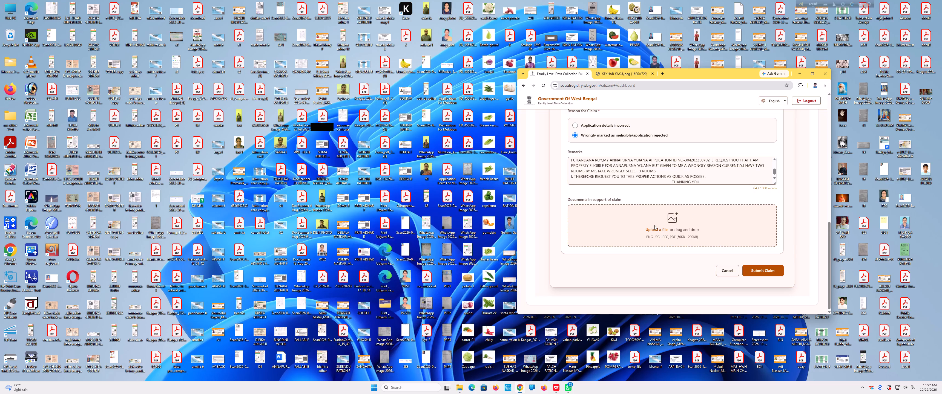
click(654, 230)
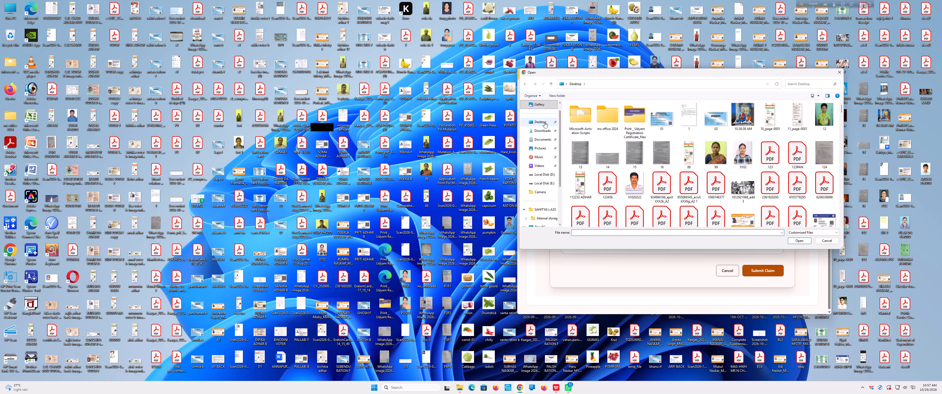
click(544, 122)
click(583, 231)
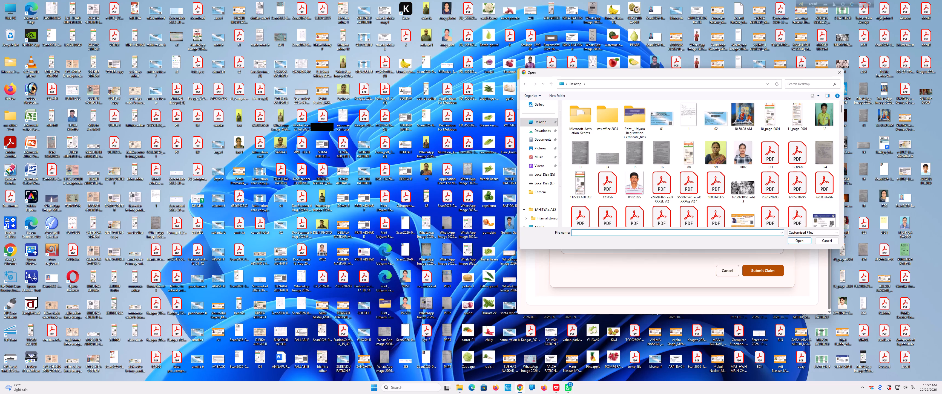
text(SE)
click(591, 240)
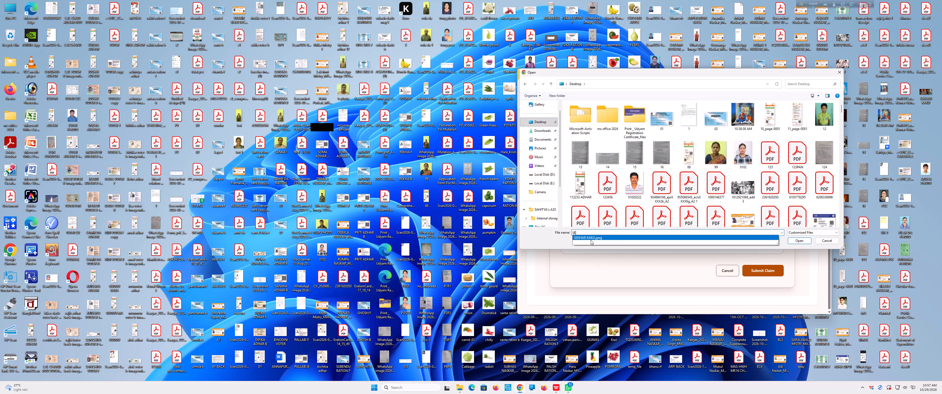
click(595, 237)
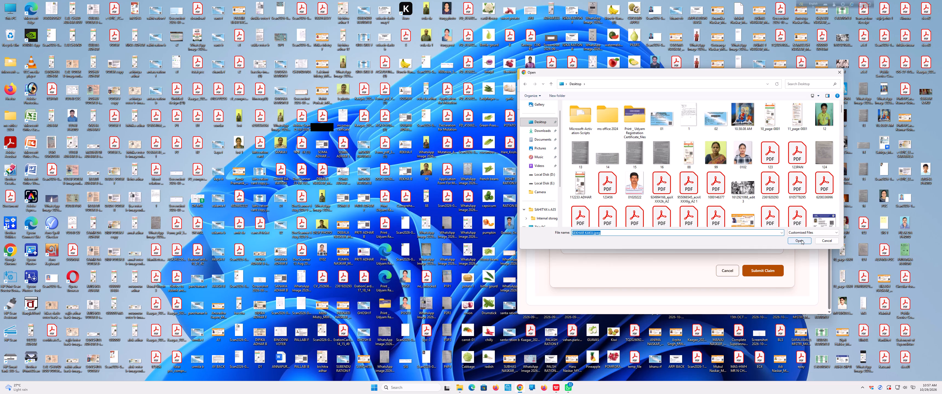
click(801, 240)
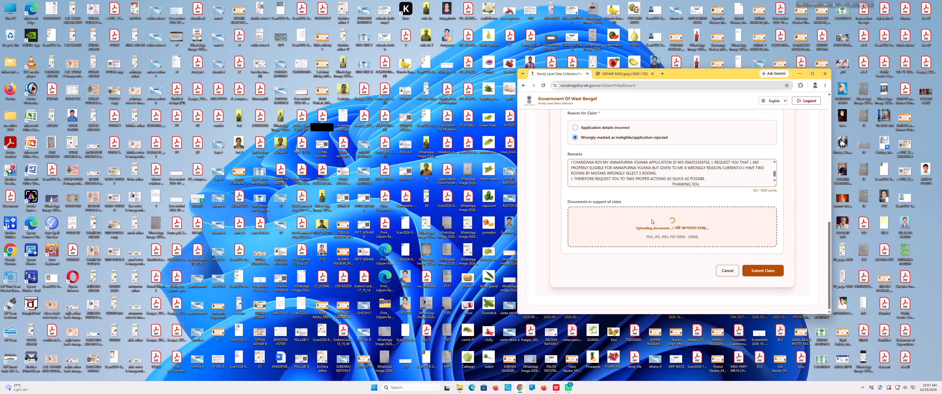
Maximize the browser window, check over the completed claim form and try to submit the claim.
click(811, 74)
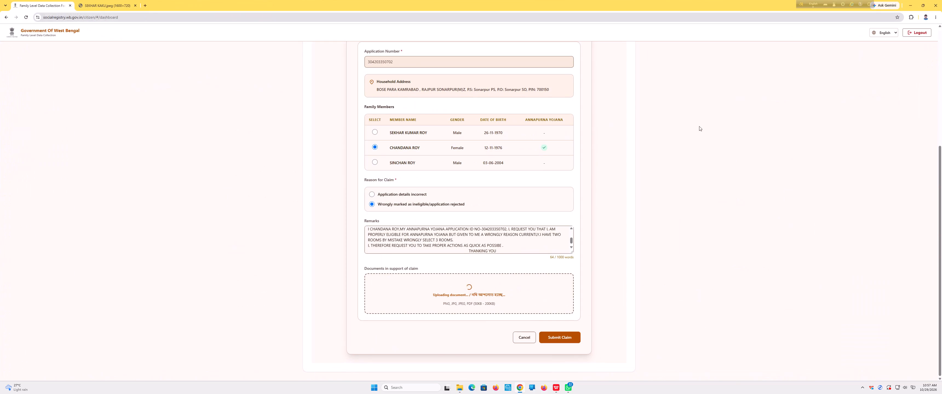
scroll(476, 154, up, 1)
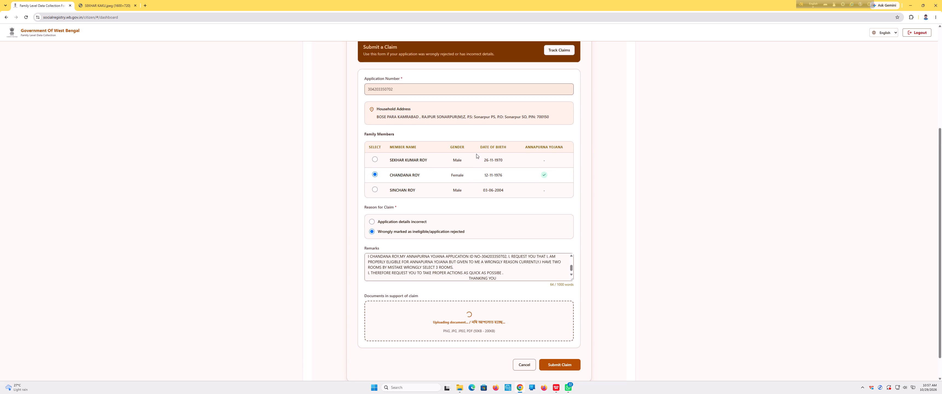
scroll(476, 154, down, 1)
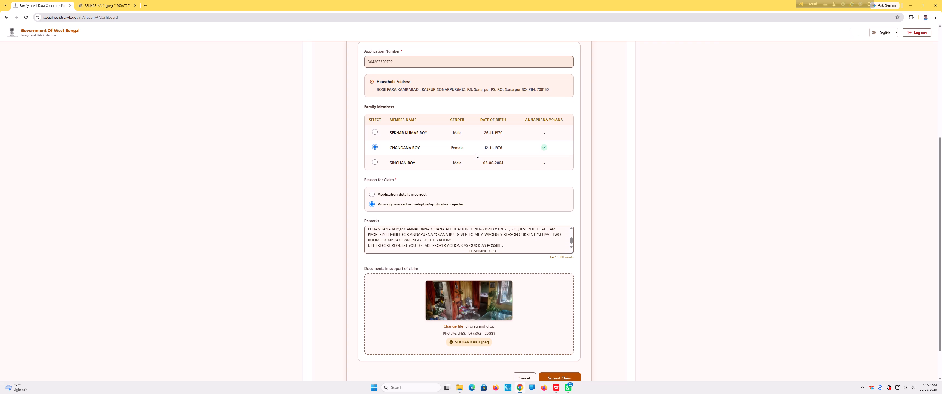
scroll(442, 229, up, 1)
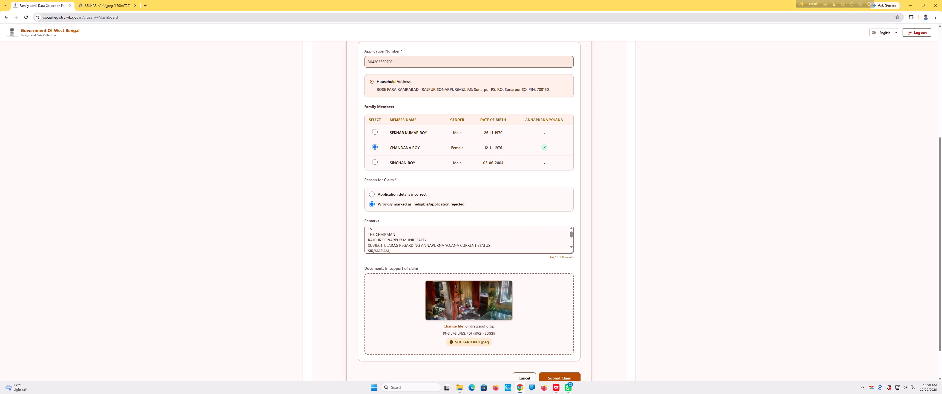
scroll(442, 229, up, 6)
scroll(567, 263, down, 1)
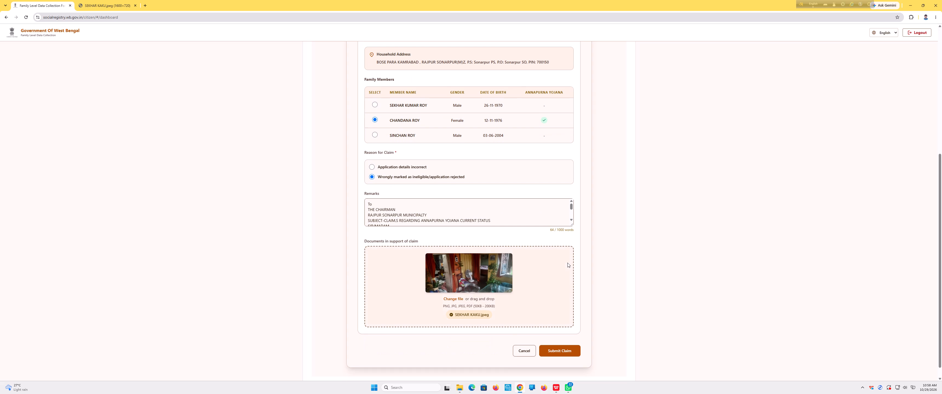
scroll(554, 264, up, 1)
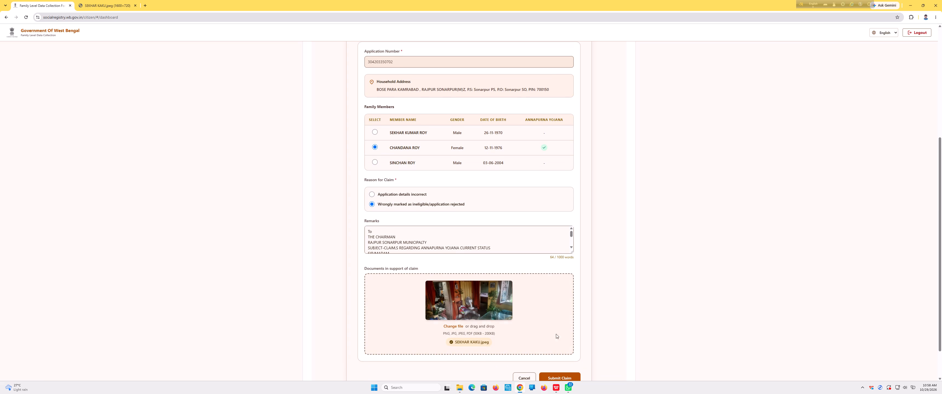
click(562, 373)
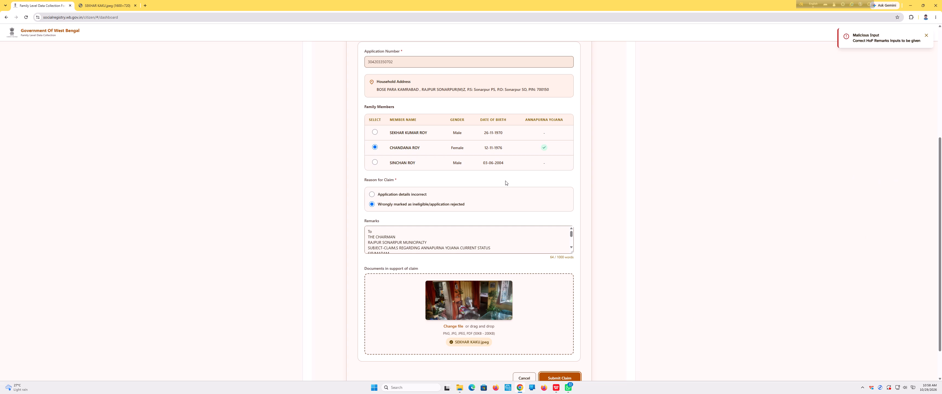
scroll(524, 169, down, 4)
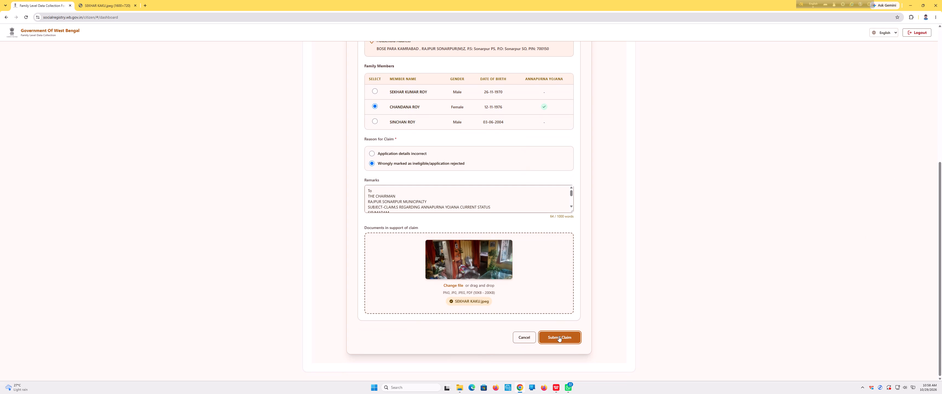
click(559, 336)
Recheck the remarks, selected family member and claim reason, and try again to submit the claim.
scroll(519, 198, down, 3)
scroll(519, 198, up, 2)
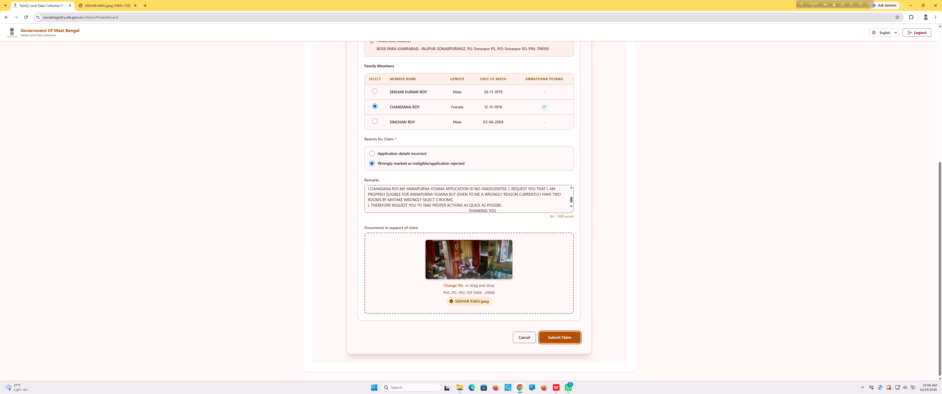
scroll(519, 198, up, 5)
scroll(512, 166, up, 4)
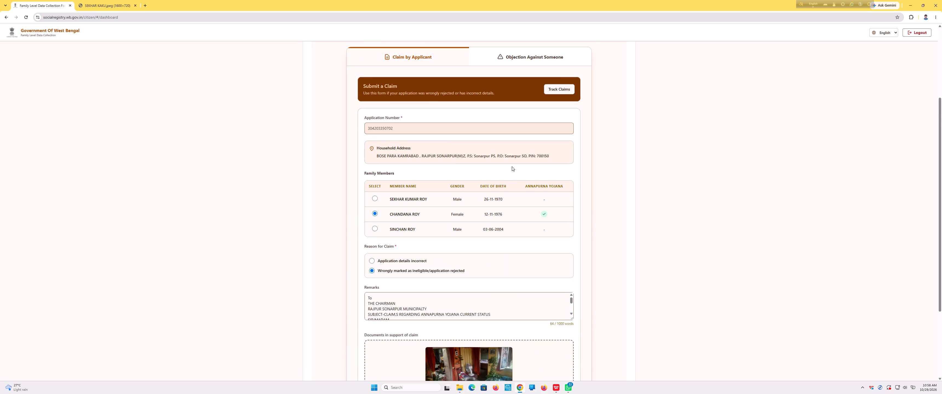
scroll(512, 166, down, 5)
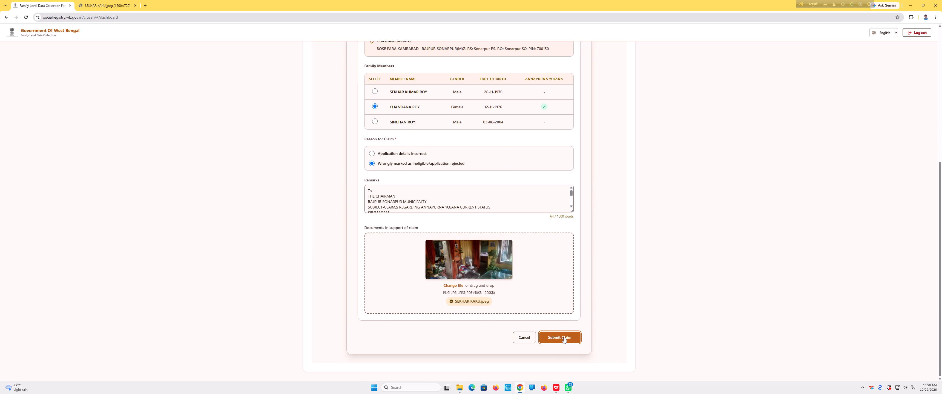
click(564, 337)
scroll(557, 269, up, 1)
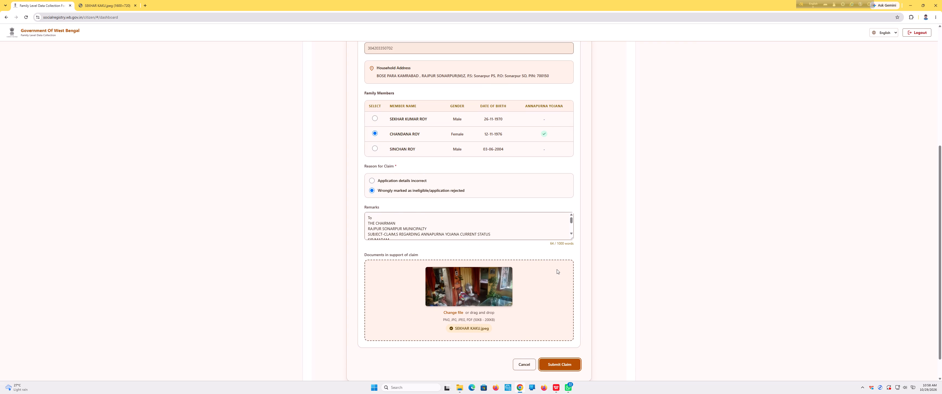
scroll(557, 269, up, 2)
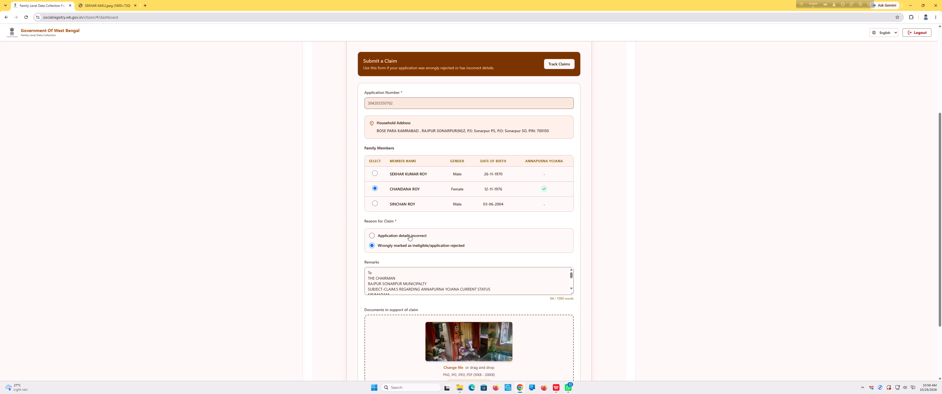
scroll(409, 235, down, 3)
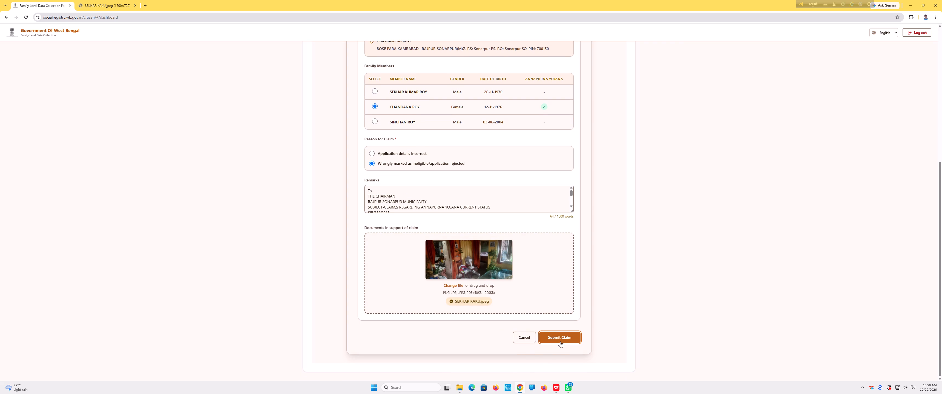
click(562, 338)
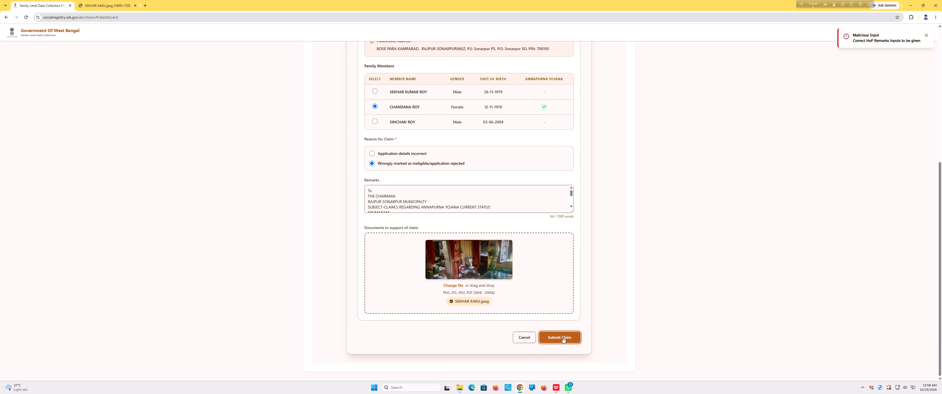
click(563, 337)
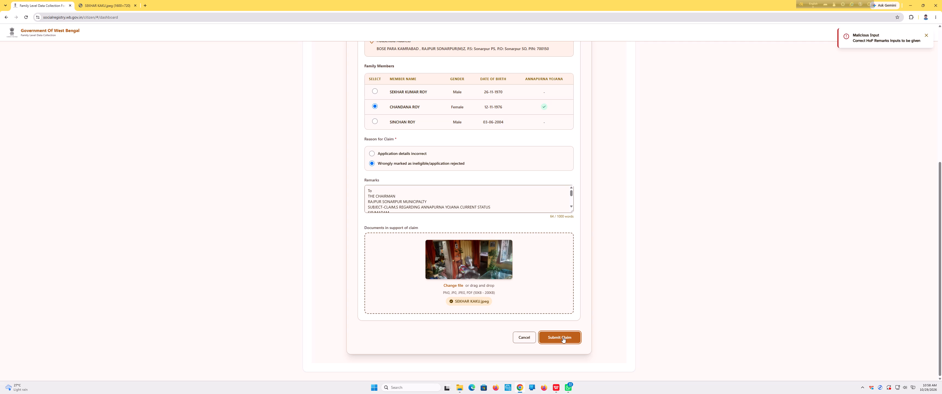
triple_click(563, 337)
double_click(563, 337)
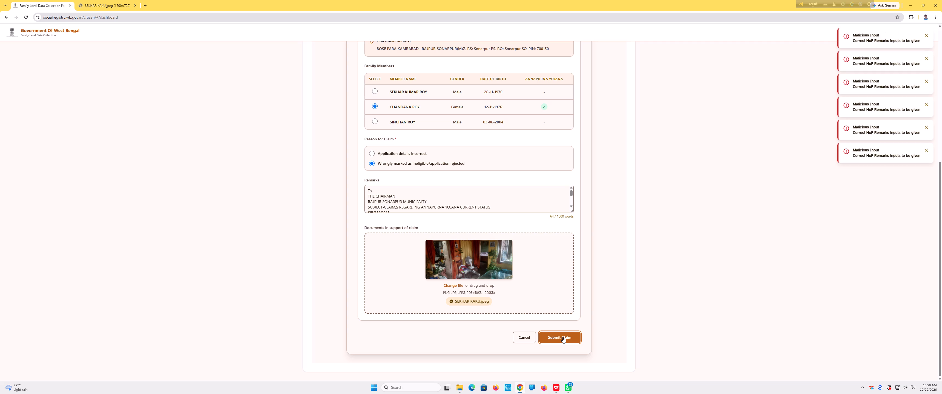
Check the history of claims submitted under this application, then close it.
scroll(661, 310, up, 1)
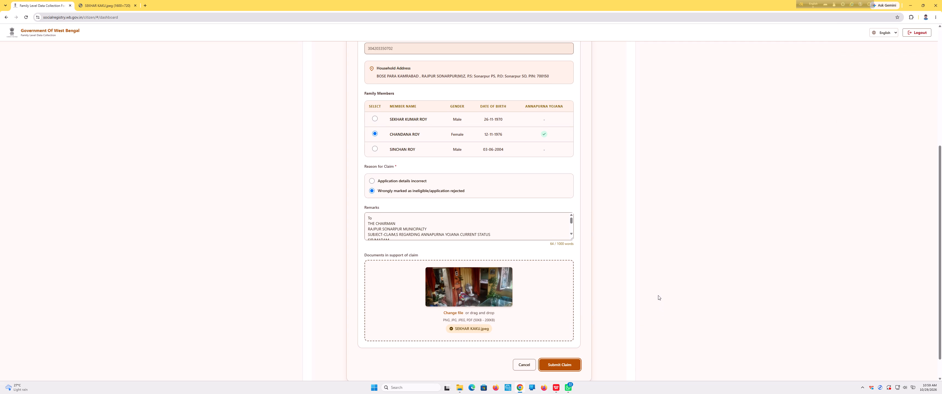
scroll(658, 295, up, 2)
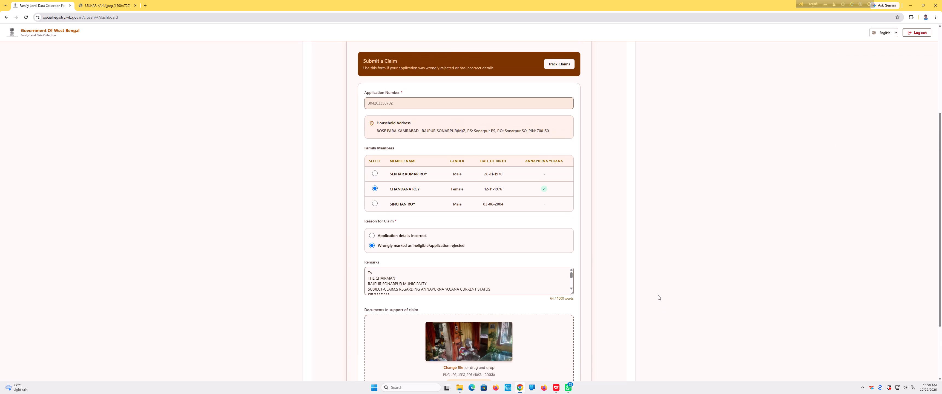
click(563, 63)
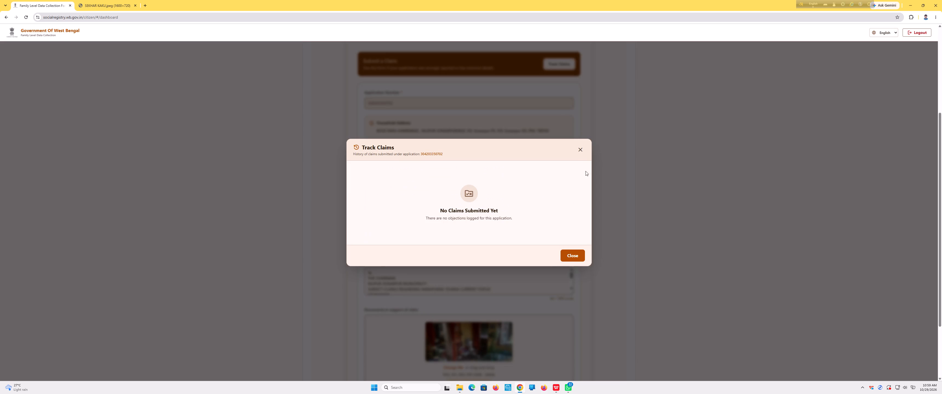
click(581, 149)
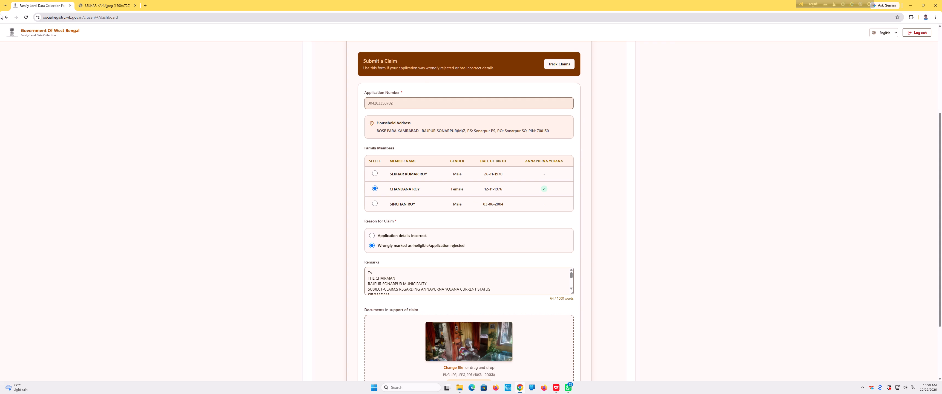
Go back to the Applicant Login page and select 24 PARAGANAS SOUTH as the district.
click(7, 15)
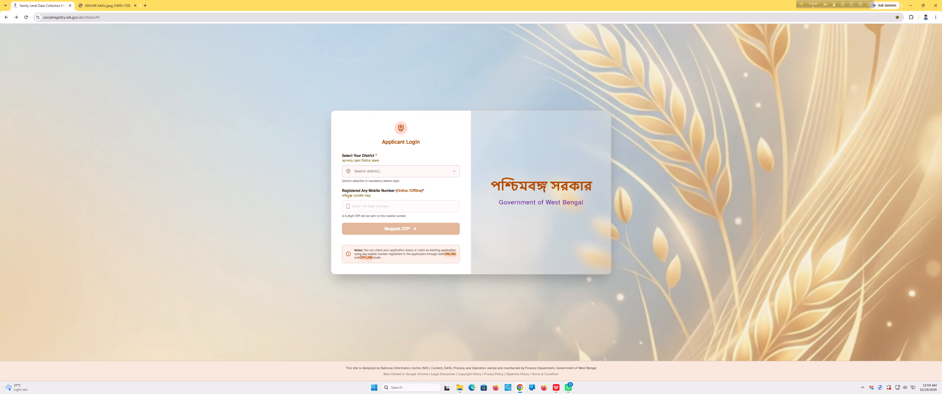
click(373, 170)
click(376, 194)
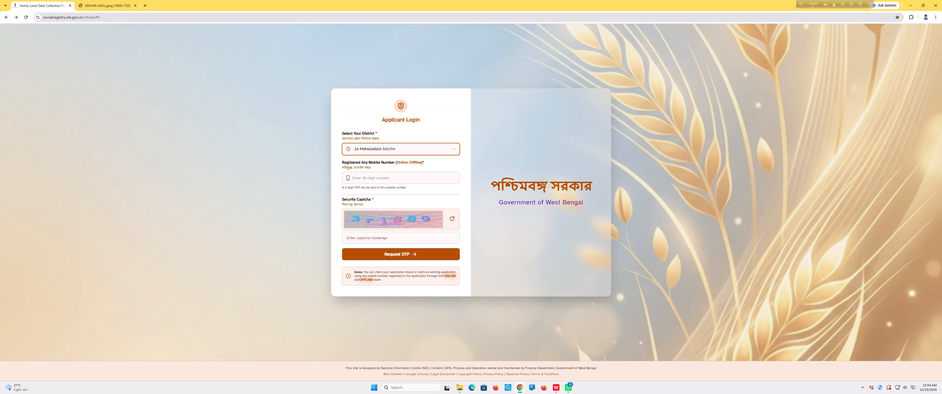
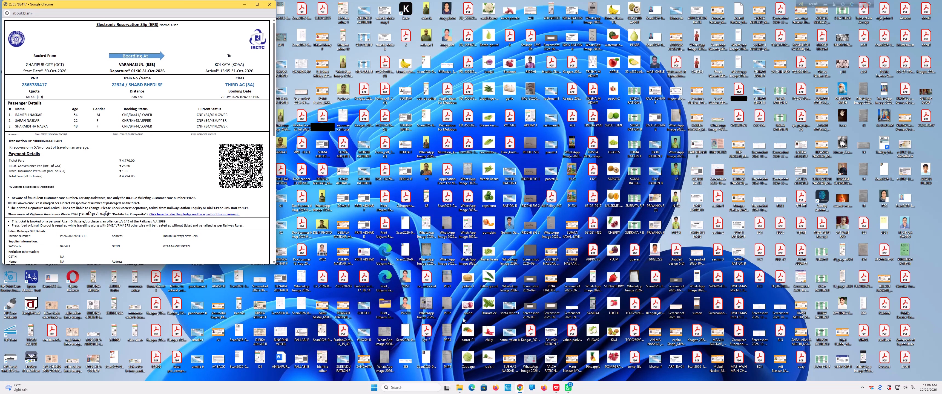
Show the previews of the open Chrome windows.
click(523, 390)
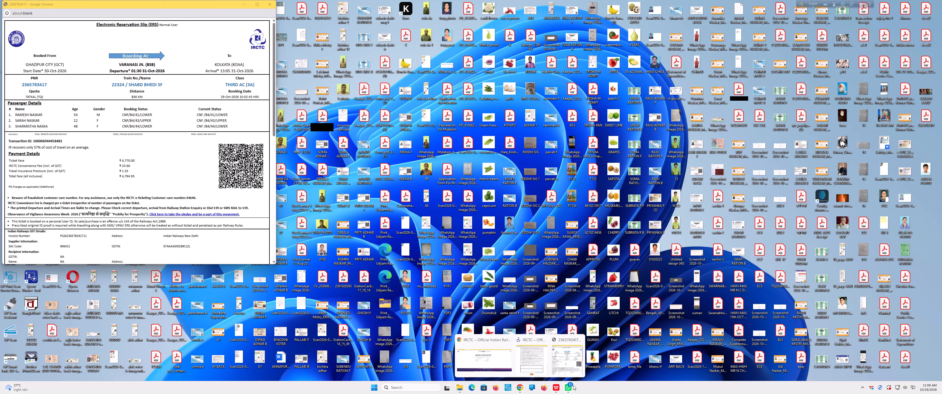
Close the printable train ticket window and the ticket print page window.
click(522, 388)
click(555, 354)
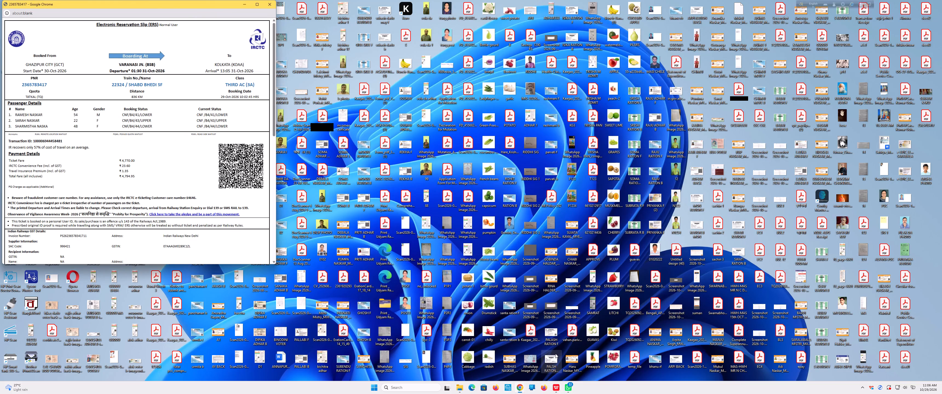
click(270, 6)
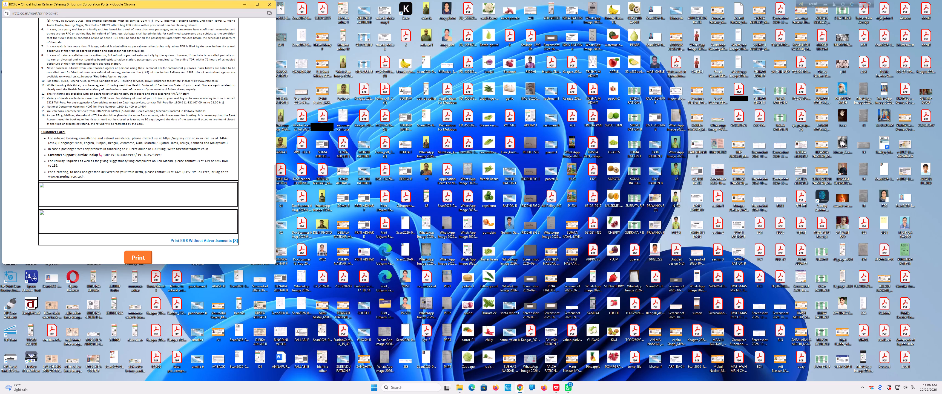
click(272, 5)
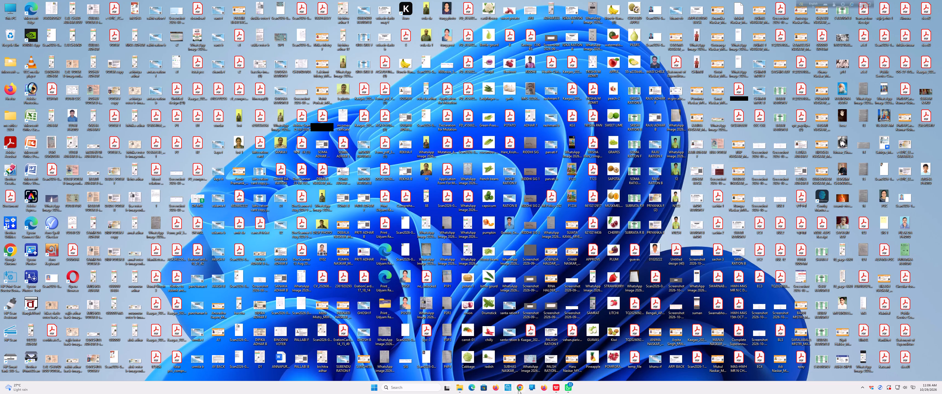
In the Annapurna Yojana claim's remarks, remove the stray punctuation between "I" and "THEREFORE" and after "SIR/MADAM".
click(518, 390)
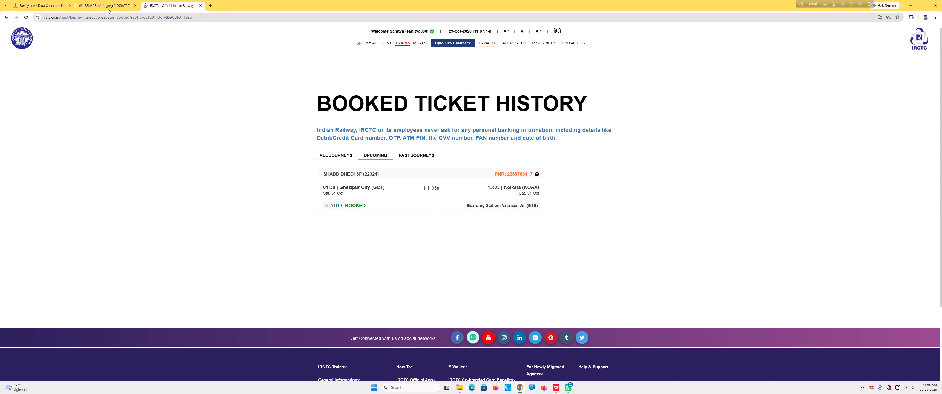
click(42, 2)
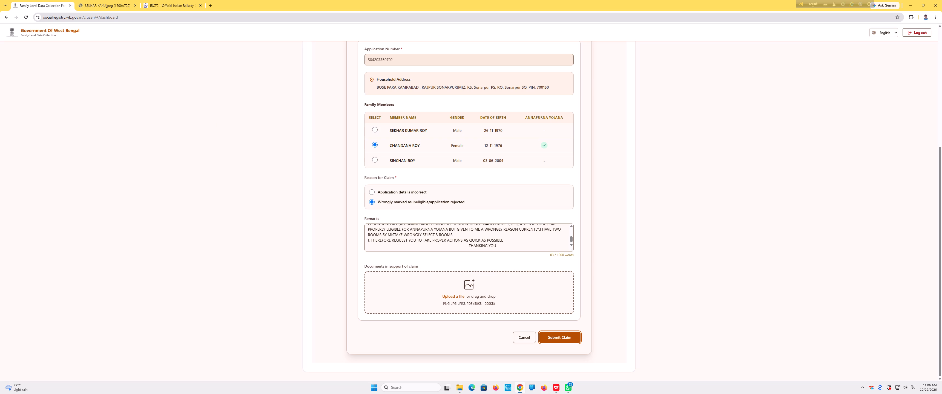
click(369, 240)
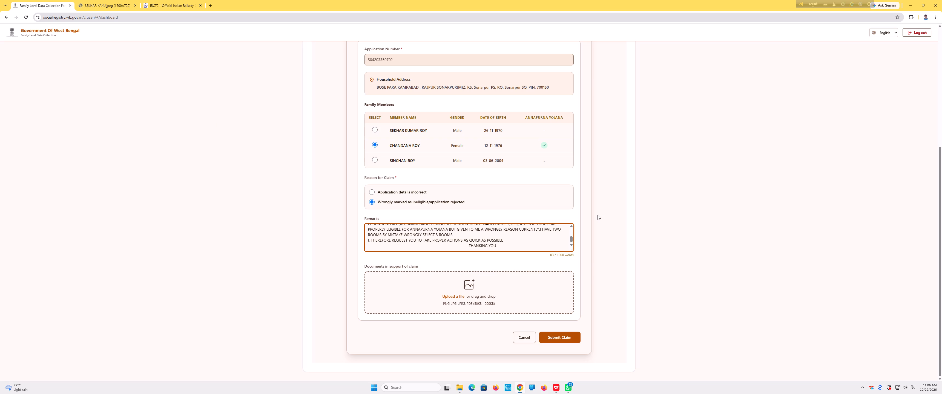
key(BackSpace)
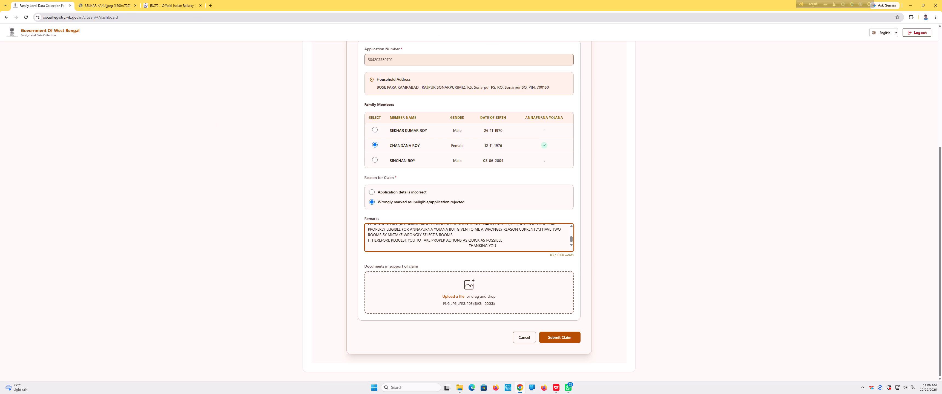
scroll(501, 243, up, 1)
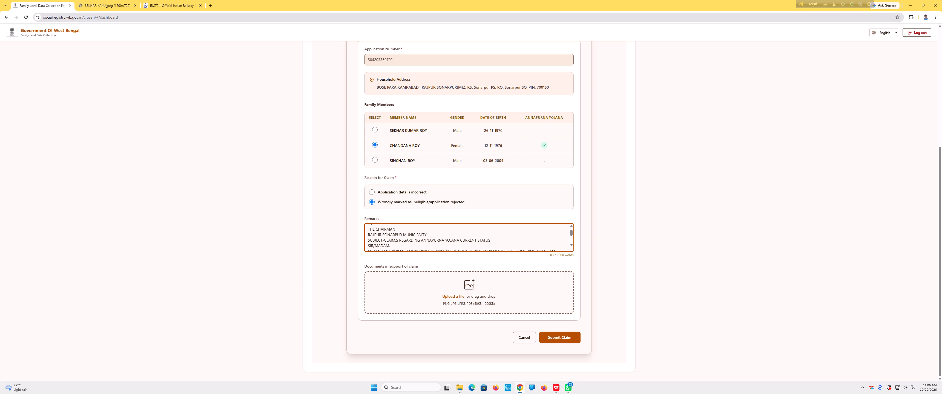
click(391, 245)
key(BackSpace)
scroll(391, 245, down, 1)
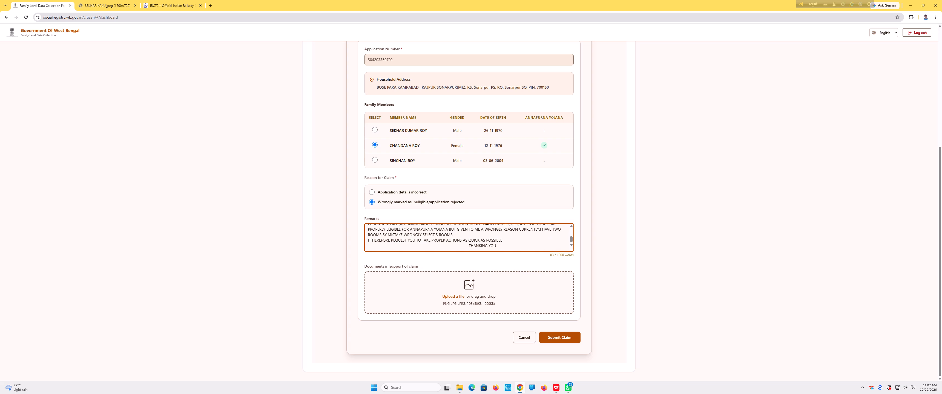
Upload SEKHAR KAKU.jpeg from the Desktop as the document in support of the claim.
click(452, 296)
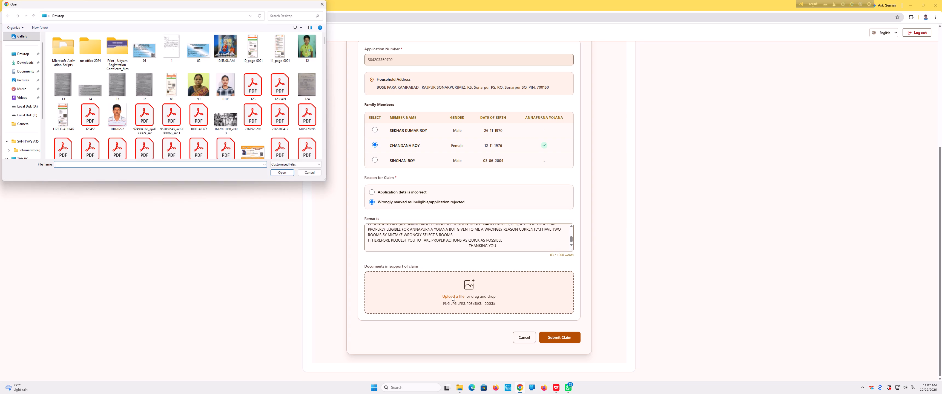
click(22, 53)
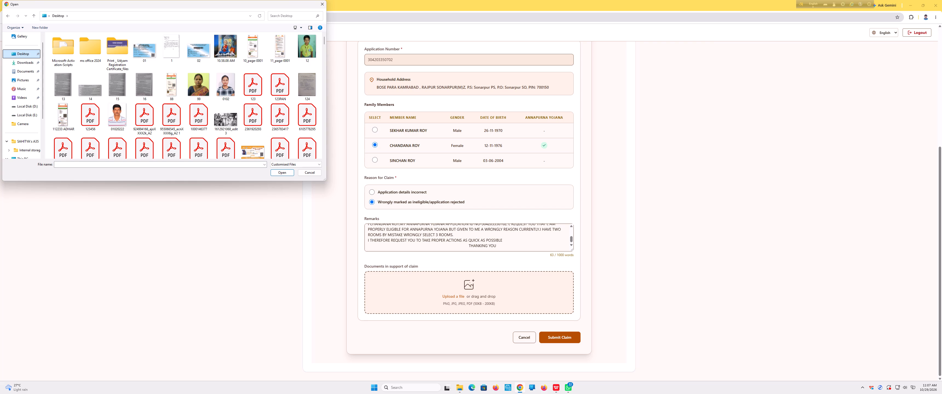
click(70, 166)
text(SEKH)
click(78, 169)
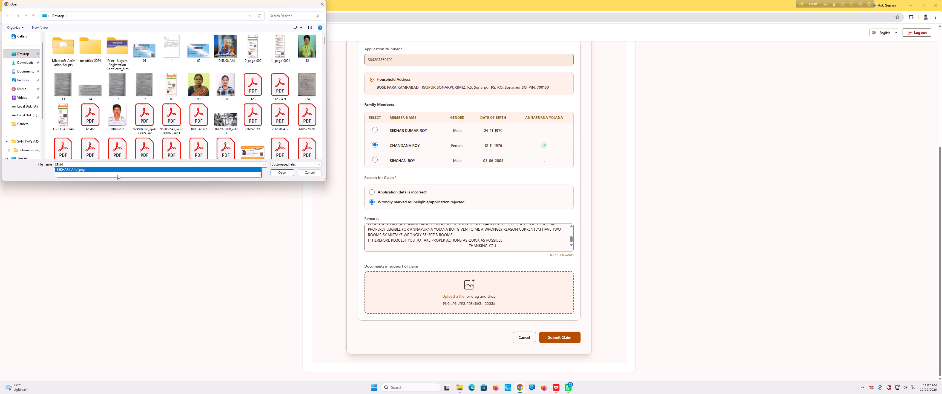
click(283, 173)
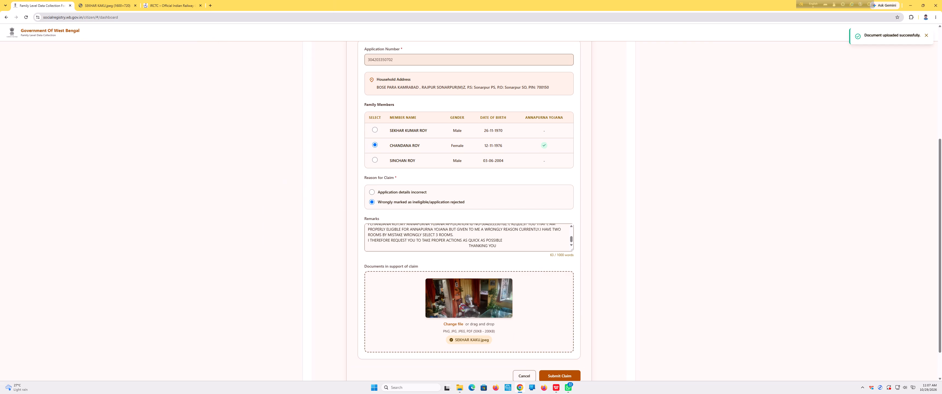
Try to submit the claim.
click(563, 375)
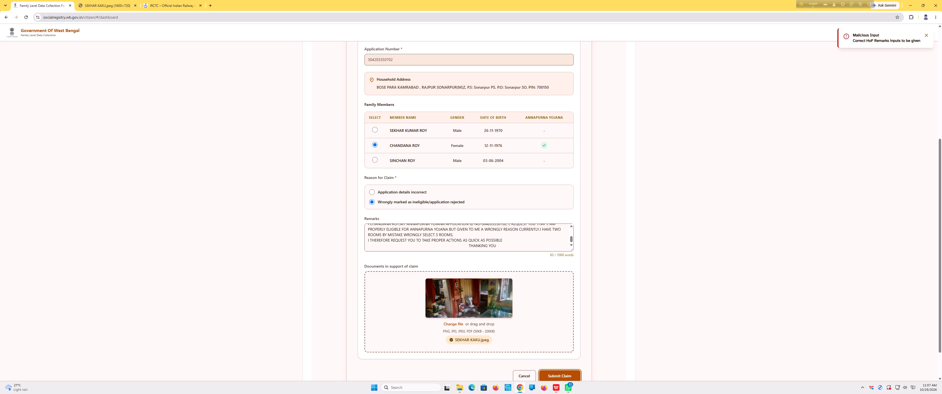
Examine the claim's remarks text from its beginning.
scroll(445, 238, up, 1)
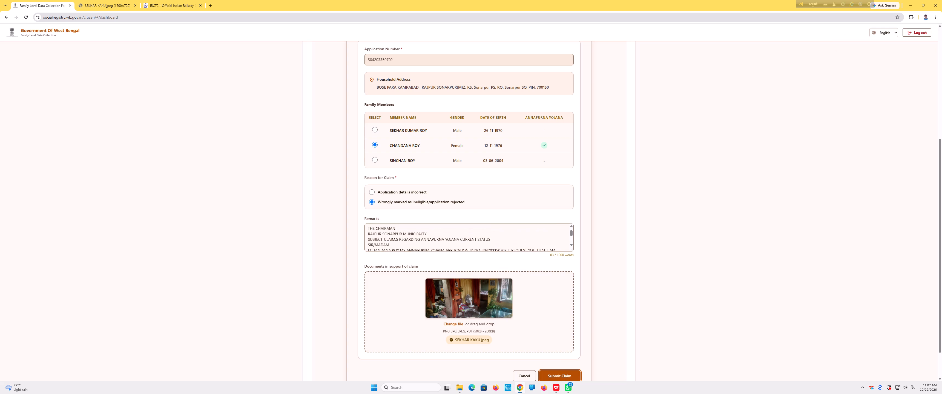
scroll(445, 238, up, 1)
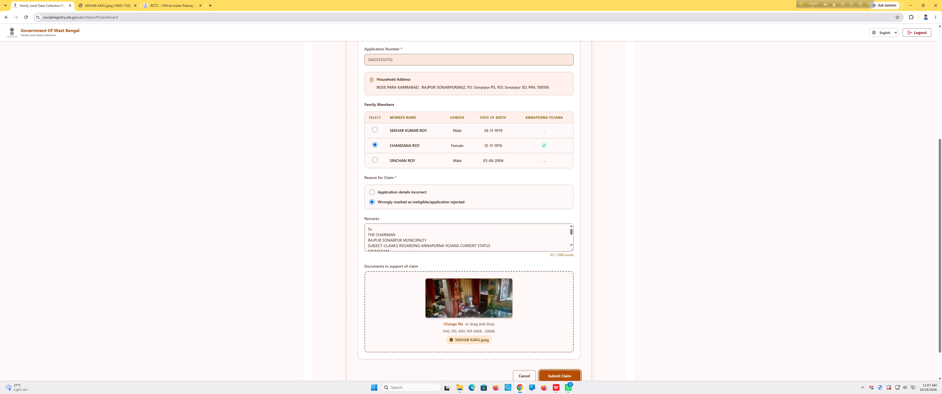
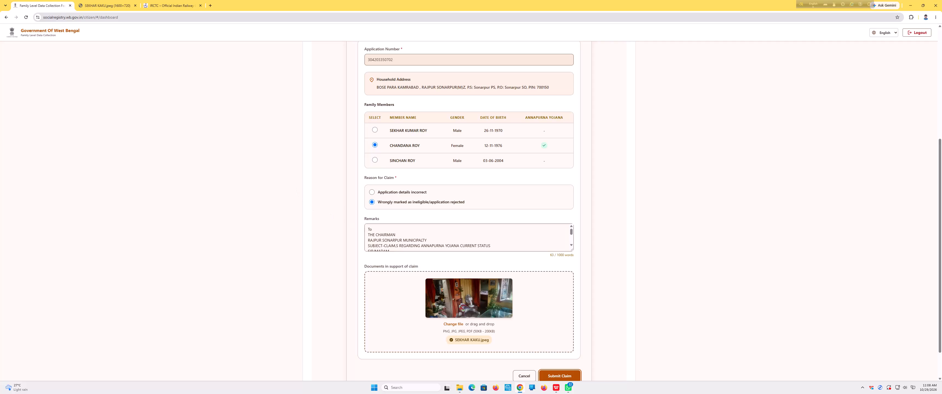
In the subject line of the claim's remarks, remove the stray mark inside the word "CLAIMS".
scroll(408, 234, down, 2)
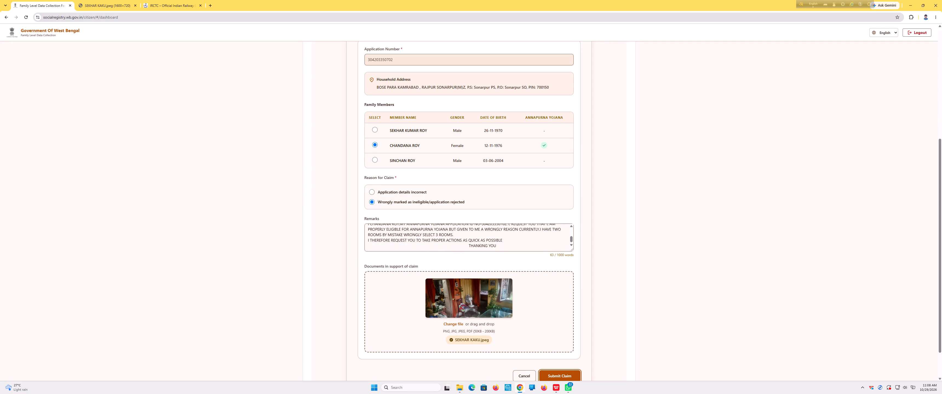
scroll(442, 243, up, 1)
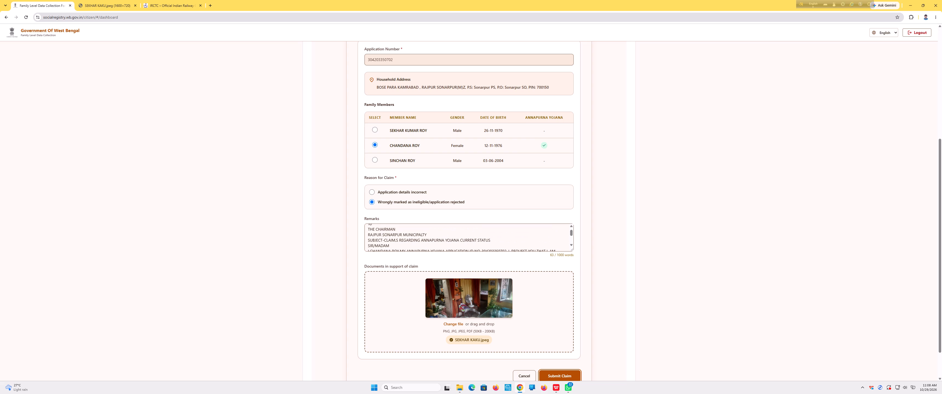
click(396, 240)
key(BackSpace)
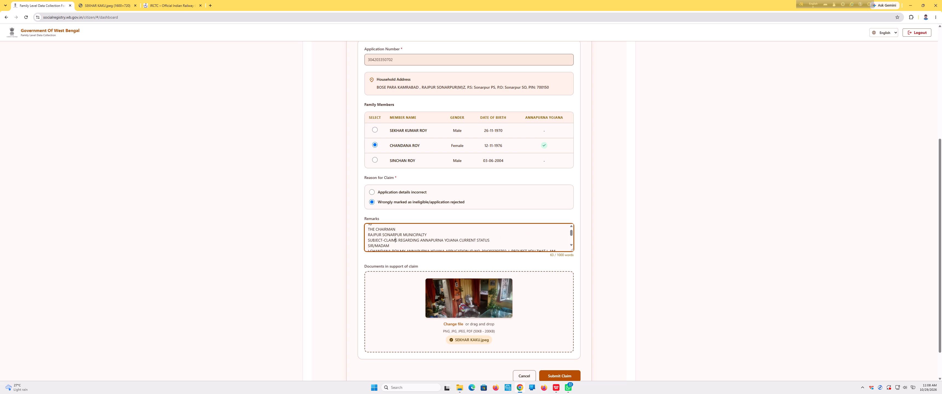
key(space)
key(Left)
key(Right)
key(BackSpace)
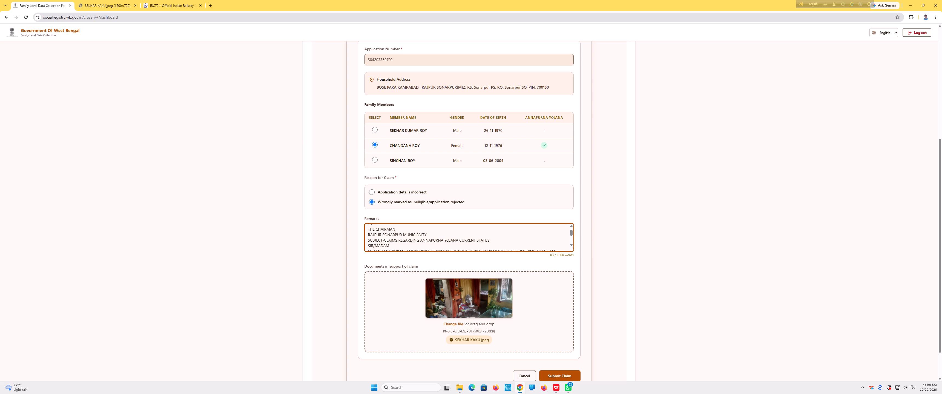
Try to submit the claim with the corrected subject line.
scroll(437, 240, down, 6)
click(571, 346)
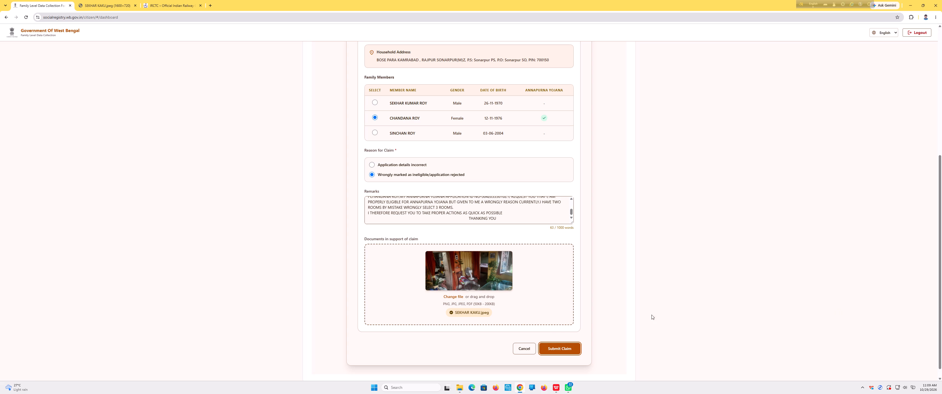
Reveal the desktop and rename the claim's supporting photo there as S.
click(923, 3)
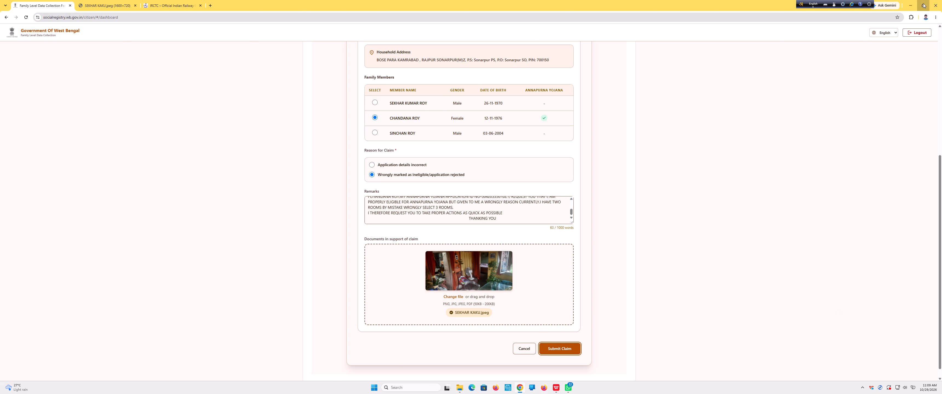
right_click(925, 94)
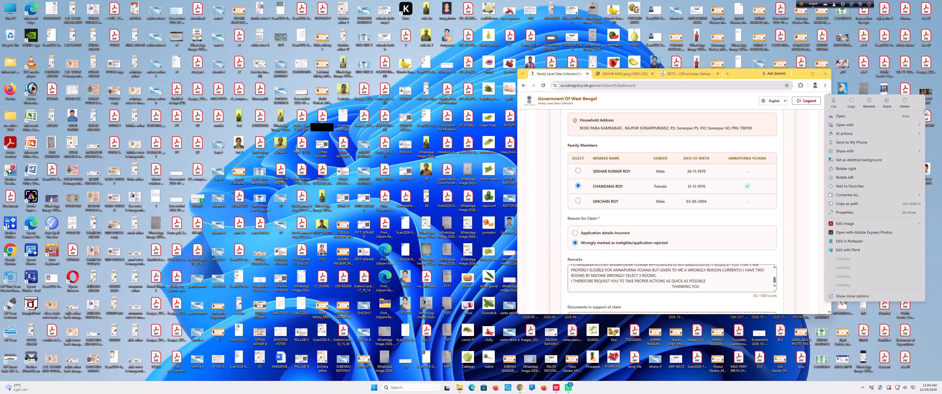
click(861, 97)
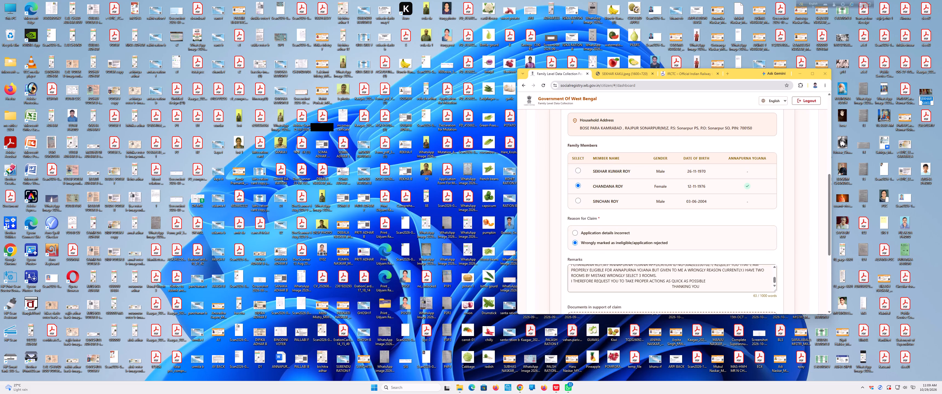
key(BackSpace)
key(s)
click(934, 204)
double_click(937, 221)
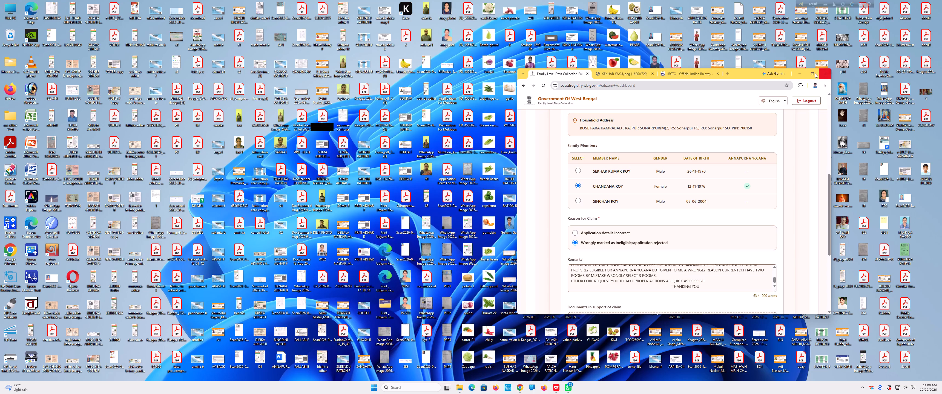
Back in the maximized claim form, replace the supporting document with S.jpeg from the Desktop.
click(812, 75)
click(450, 296)
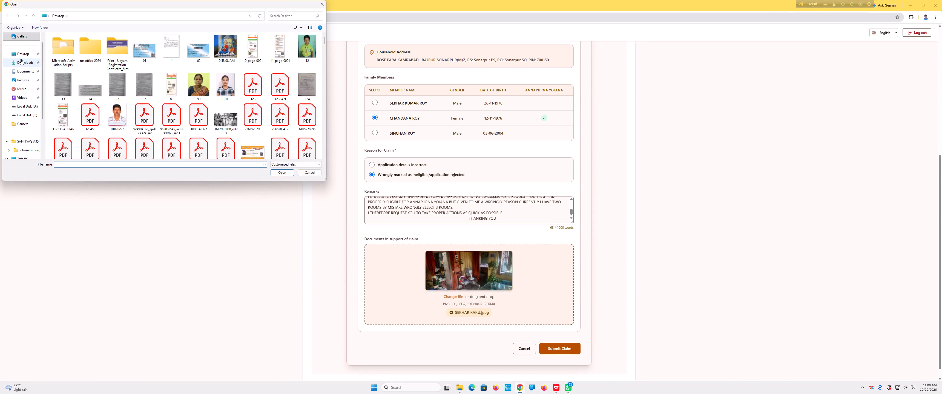
click(21, 56)
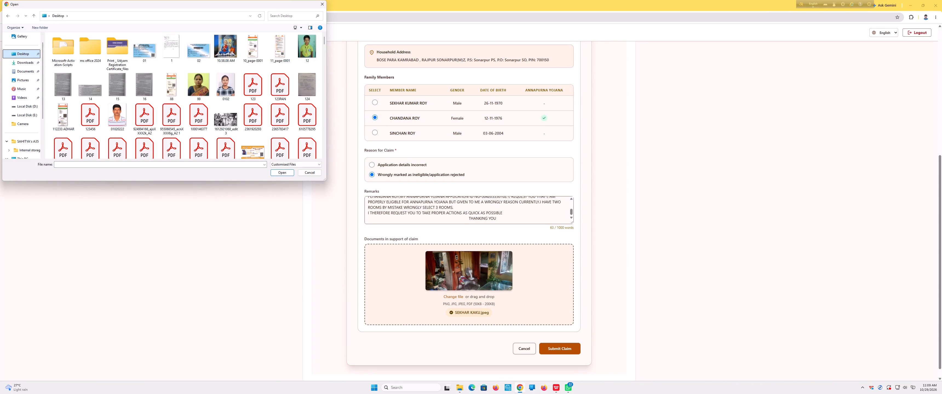
click(96, 166)
key(s)
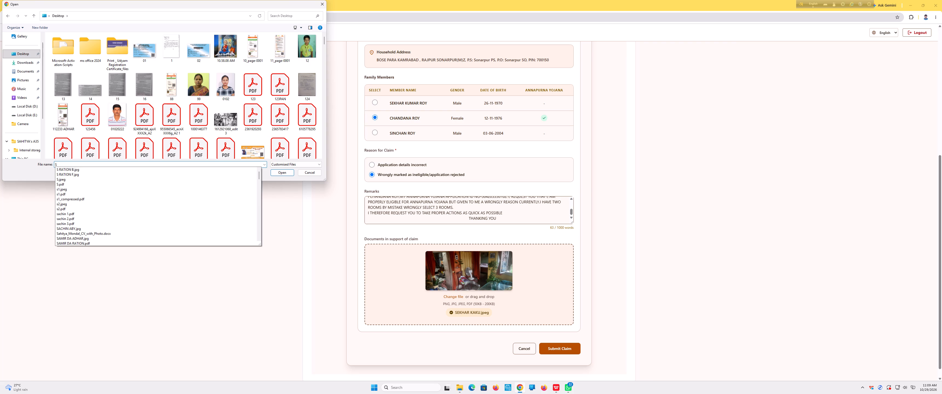
click(106, 178)
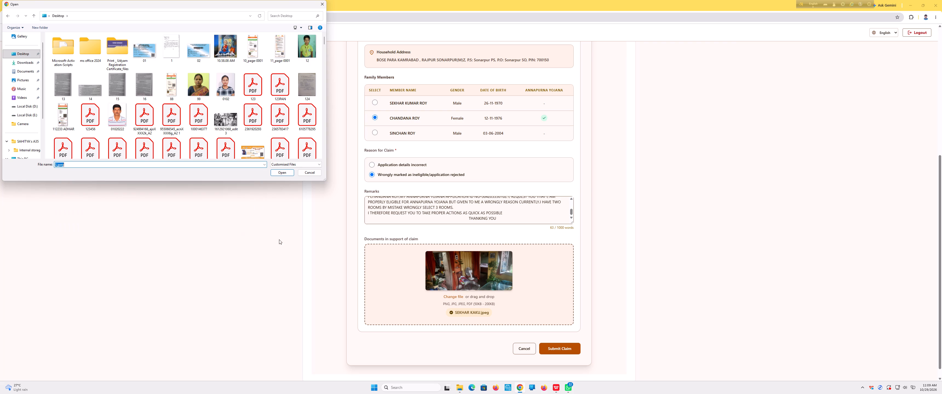
click(283, 170)
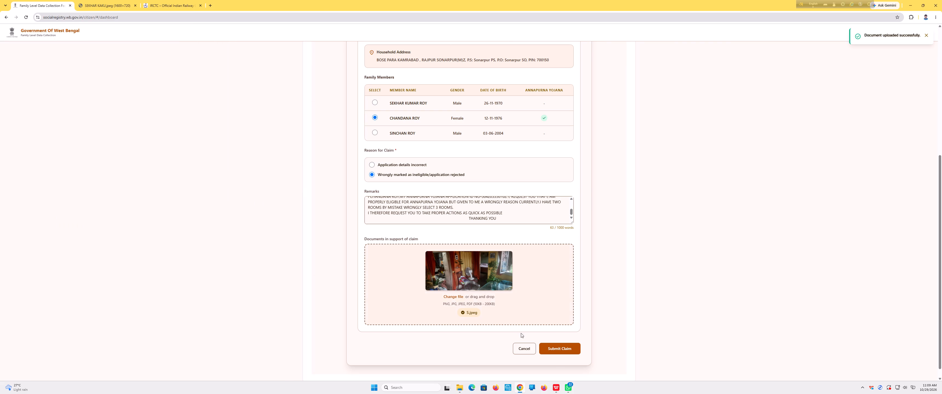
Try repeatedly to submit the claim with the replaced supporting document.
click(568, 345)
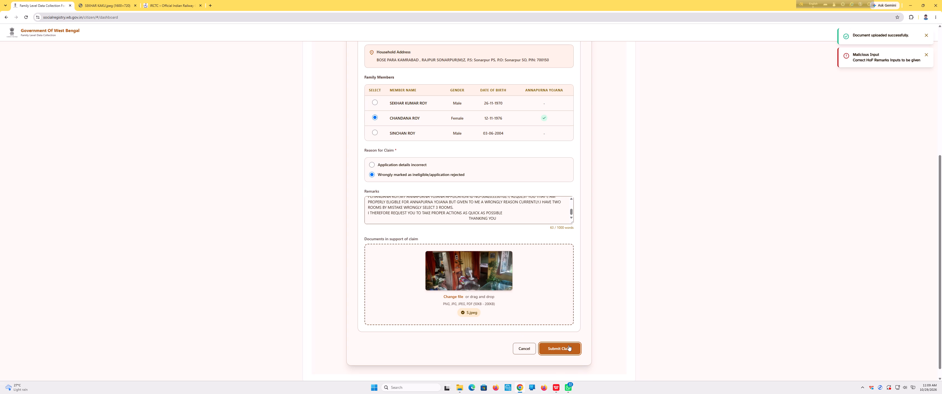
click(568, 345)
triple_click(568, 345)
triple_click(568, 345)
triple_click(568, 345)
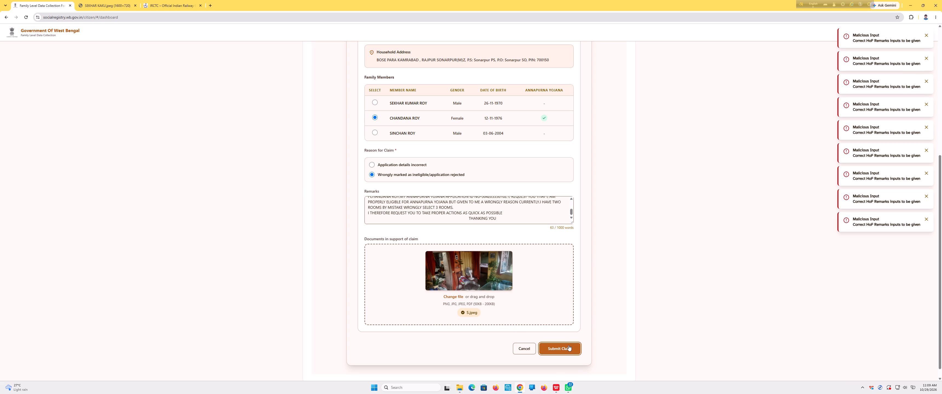
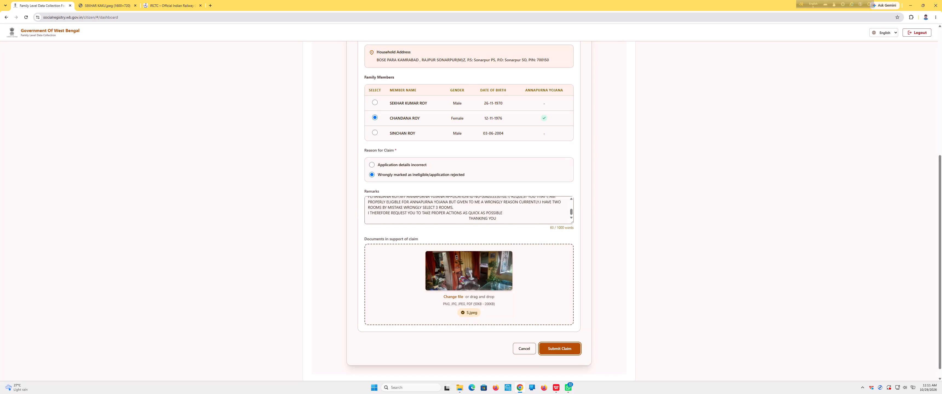
Delete the remarks' last sentence beginning "I THEREFORE REQUEST YOU", keeping the thank-you line.
scroll(483, 217, up, 2)
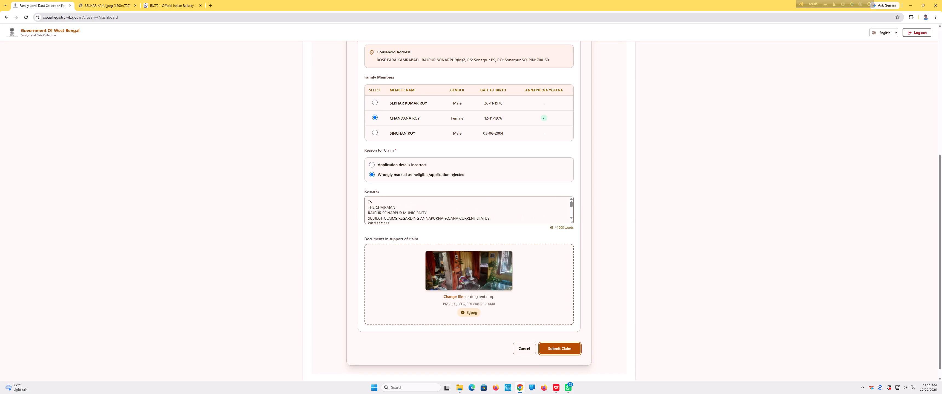
scroll(483, 217, down, 1)
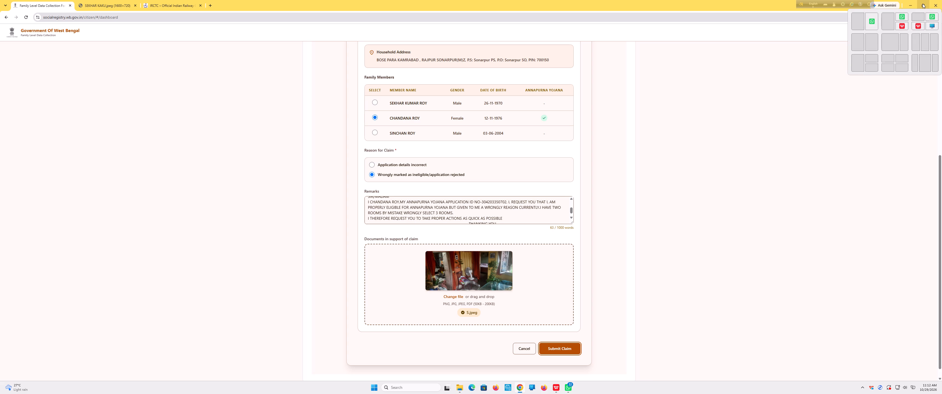
click(505, 218)
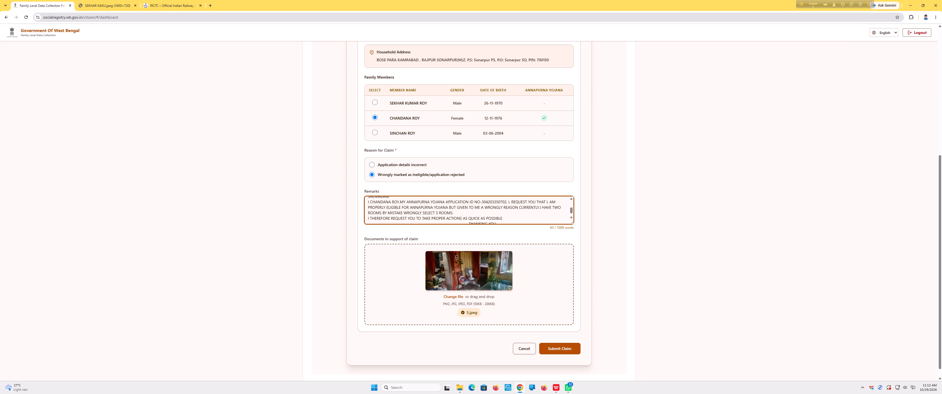
key(BackSpace)
key(BackSpace)
key(BackSpace)
key(BackSpace)
key(BackSpace)
key(BackSpace)
key(BackSpace)
key(BackSpace)
key(BackSpace)
key(BackSpace)
key(BackSpace)
key(BackSpace)
key(BackSpace)
key(BackSpace)
key(BackSpace)
key(BackSpace)
key(BackSpace)
key(BackSpace)
key(BackSpace)
key(BackSpace)
key(BackSpace)
key(BackSpace)
key(BackSpace)
key(BackSpace)
key(BackSpace)
key(BackSpace)
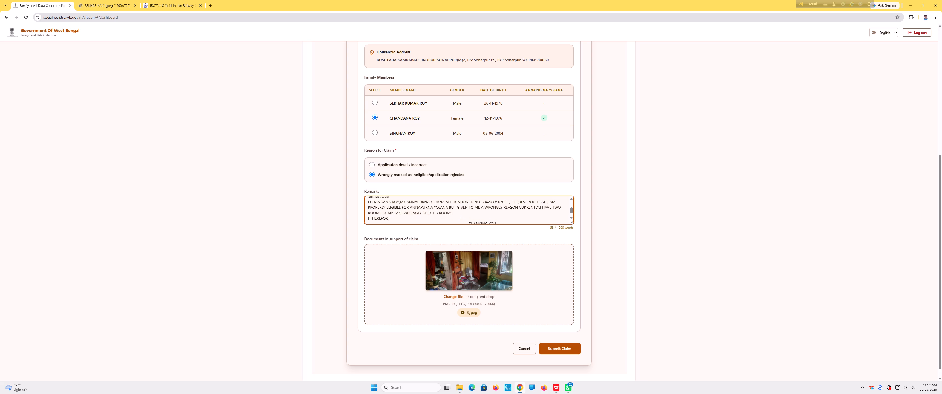
key(BackSpace)
key(BackSpace)
key(BackSpace)
key(BackSpace)
key(BackSpace)
key(BackSpace)
key(BackSpace)
Restore the browser to a smaller window, open ANNAPURNA.docx from the desktop, and place it beside the claim form for reference.
click(920, 5)
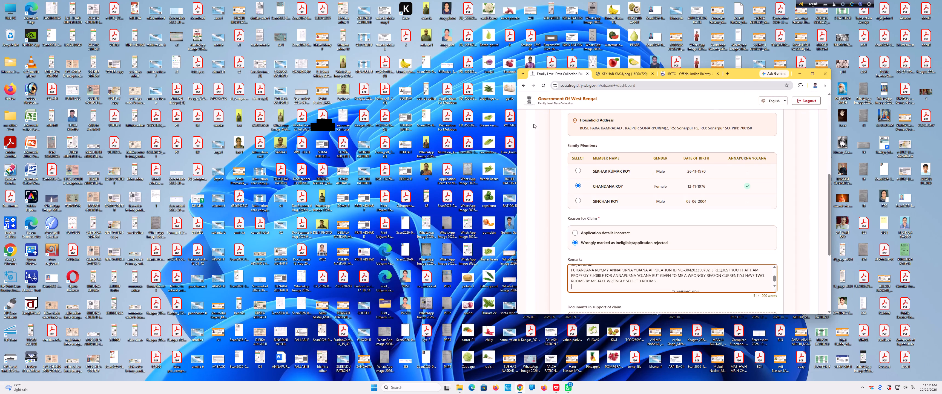
double_click(276, 359)
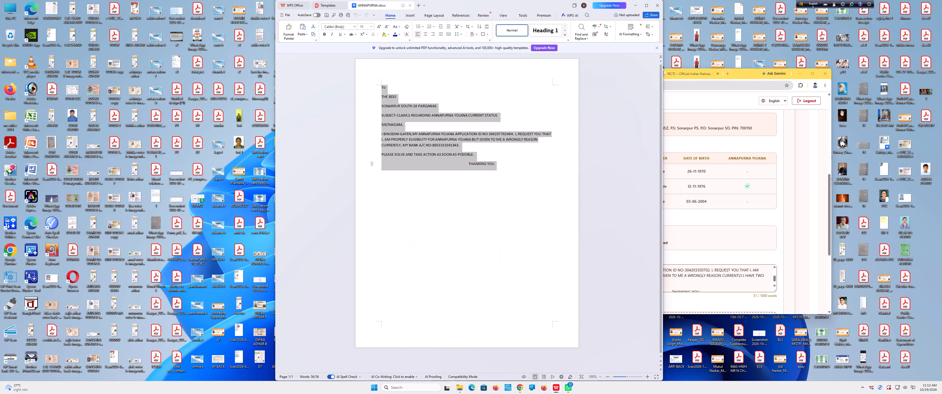
drag(508, 5, 414, 15)
In the claim's remarks, add the line "PLEASE SOLVE AND TAKE ACTION AS SOON AS POSSIBLE." below the paragraph about the rooms.
click(670, 282)
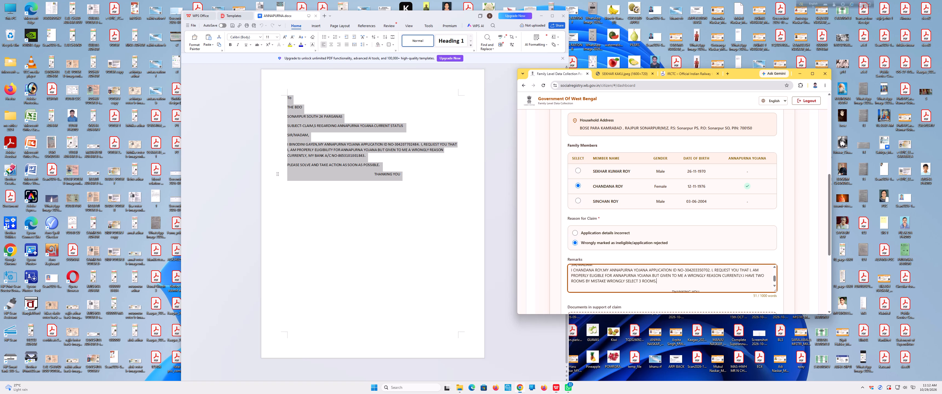
key(Return)
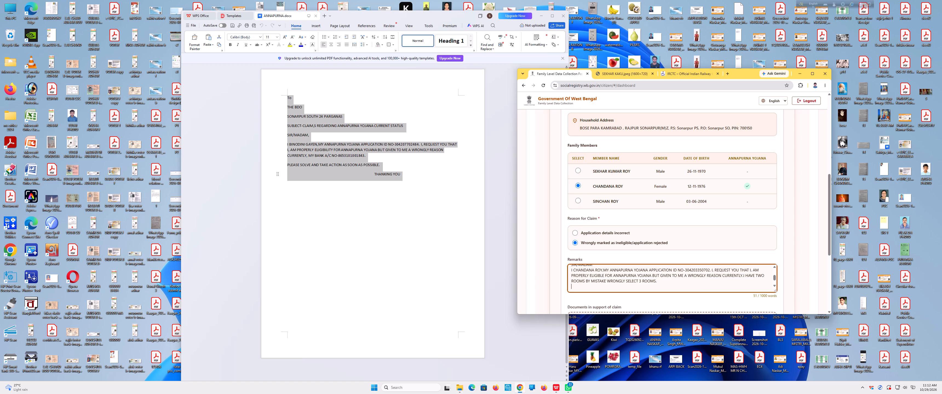
text(PLESE)
key(BackSpace)
key(BackSpace)
text(ASE SOLVE)
key(space)
text(AN)
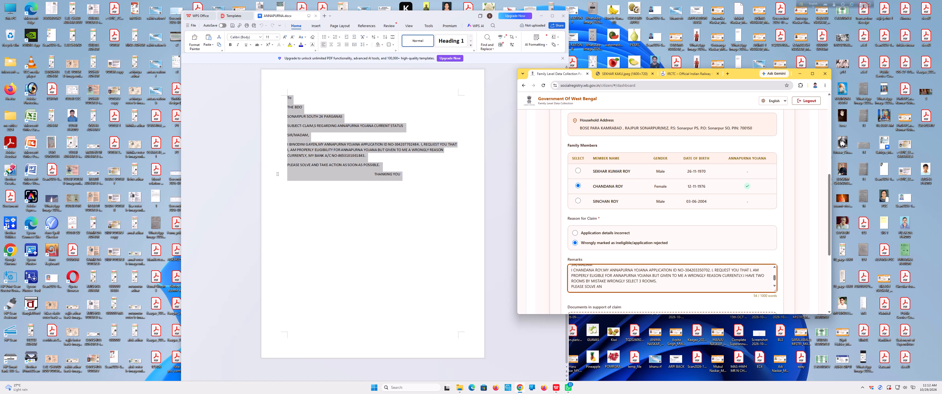
text(D TAKE)
key(space)
text(ACT)
key(i)
text(ON)
key(space)
text(AS)
key(space)
key(s)
text(OON AS)
key(space)
text(POSSOBLR)
key(BackSpace)
key(BackSpace)
key(BackSpace)
key(BackSpace)
text(IBLE)
key(period)
Try to submit the claim with the reworded closing sentence, and again with the browser window maximized.
scroll(670, 282, down, 5)
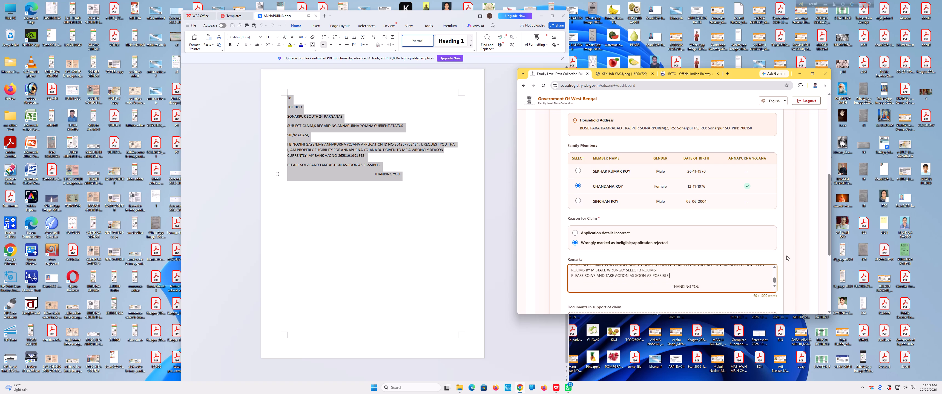
scroll(786, 253, down, 4)
click(767, 306)
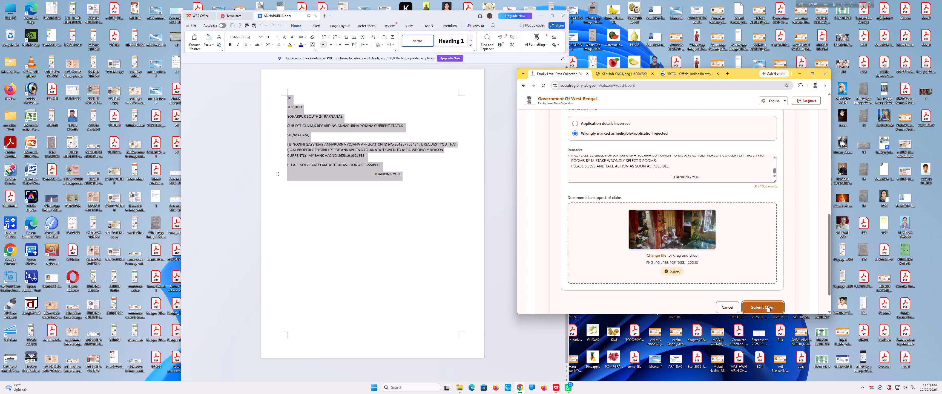
click(812, 69)
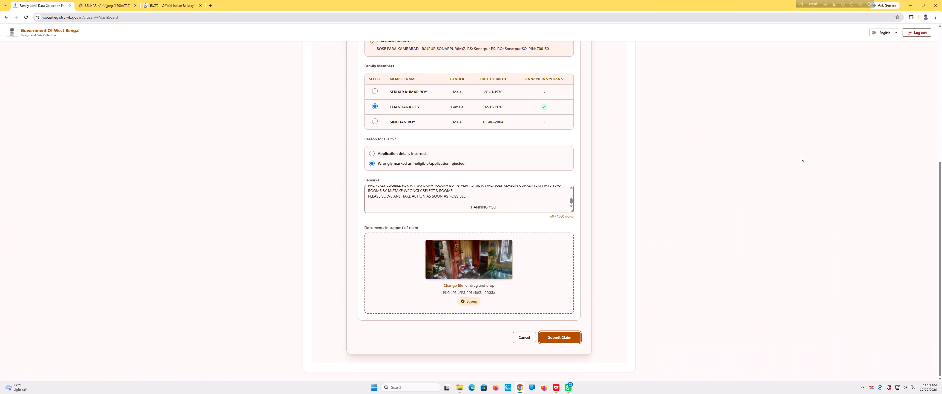
click(567, 334)
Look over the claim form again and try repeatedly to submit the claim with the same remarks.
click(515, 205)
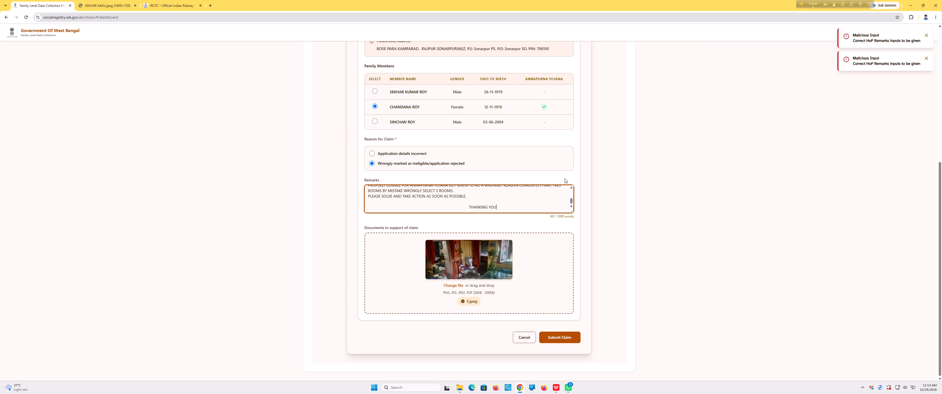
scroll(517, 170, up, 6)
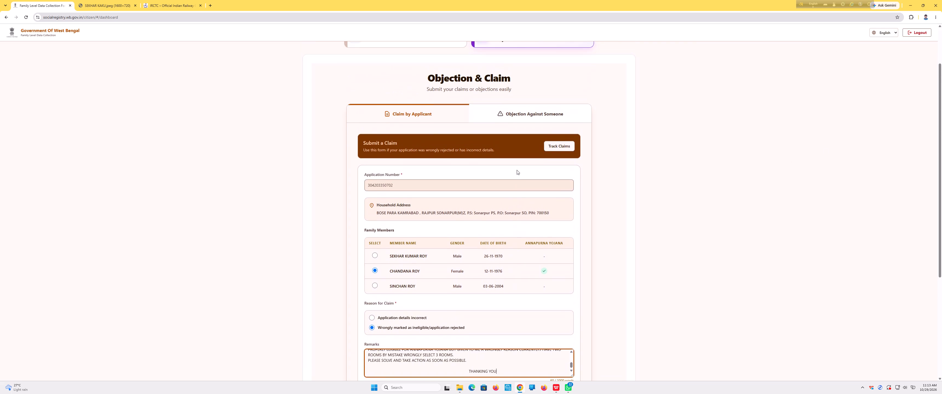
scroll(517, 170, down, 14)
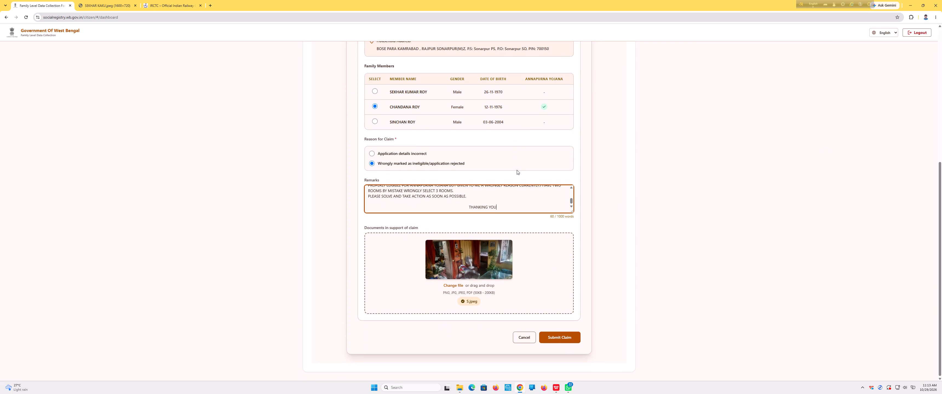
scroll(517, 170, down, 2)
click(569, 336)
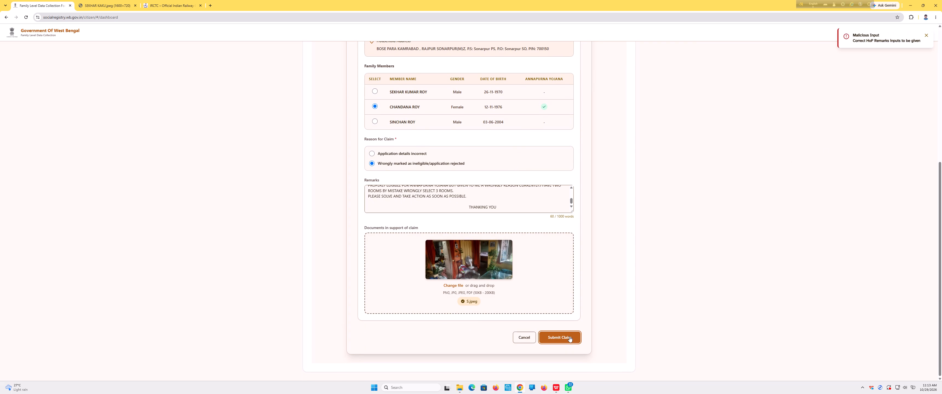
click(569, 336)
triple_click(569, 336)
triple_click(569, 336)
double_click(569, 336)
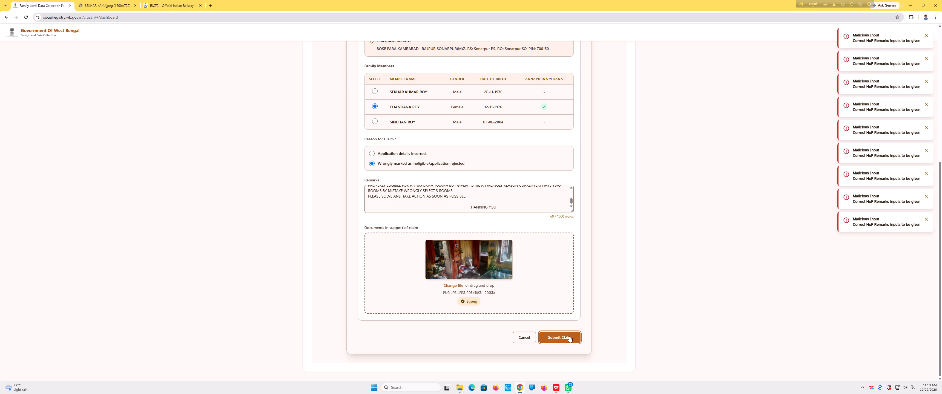